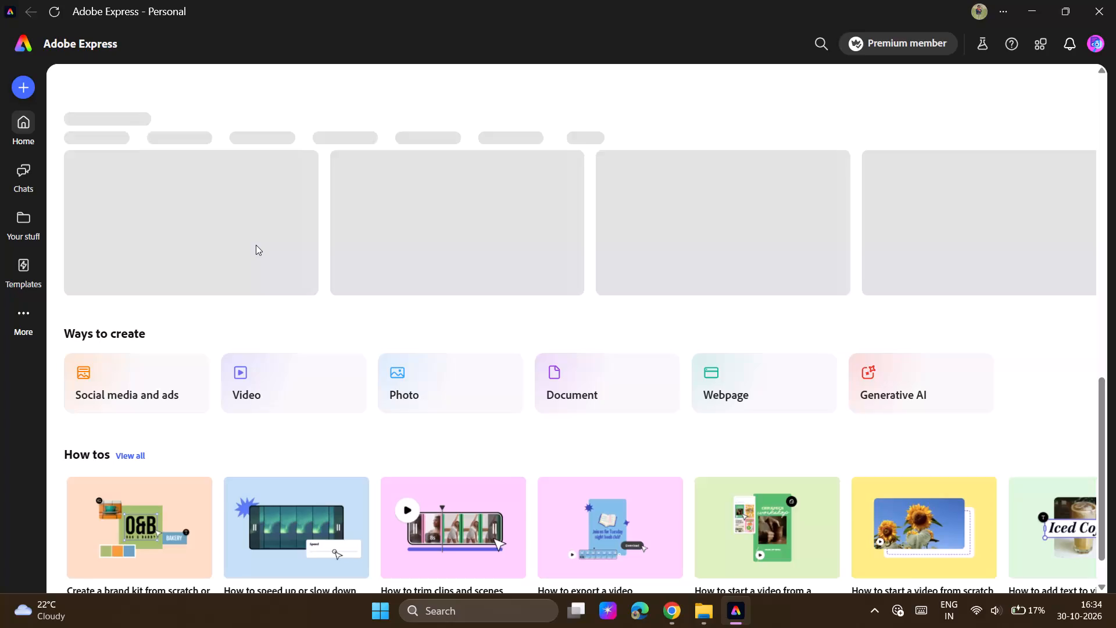
Open the PDF DOC-20261029-WA0004 from Downloads with the Edit PDF quick action.
scroll(256, 245, "up", 9)
scroll(256, 245, "down", 1)
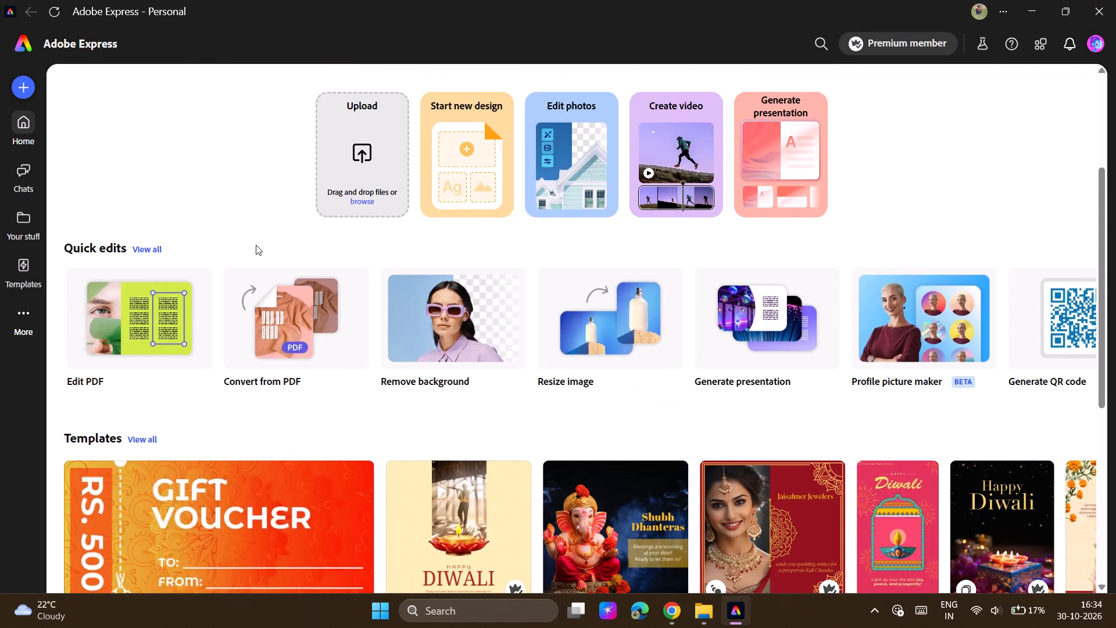
left_click(152, 305)
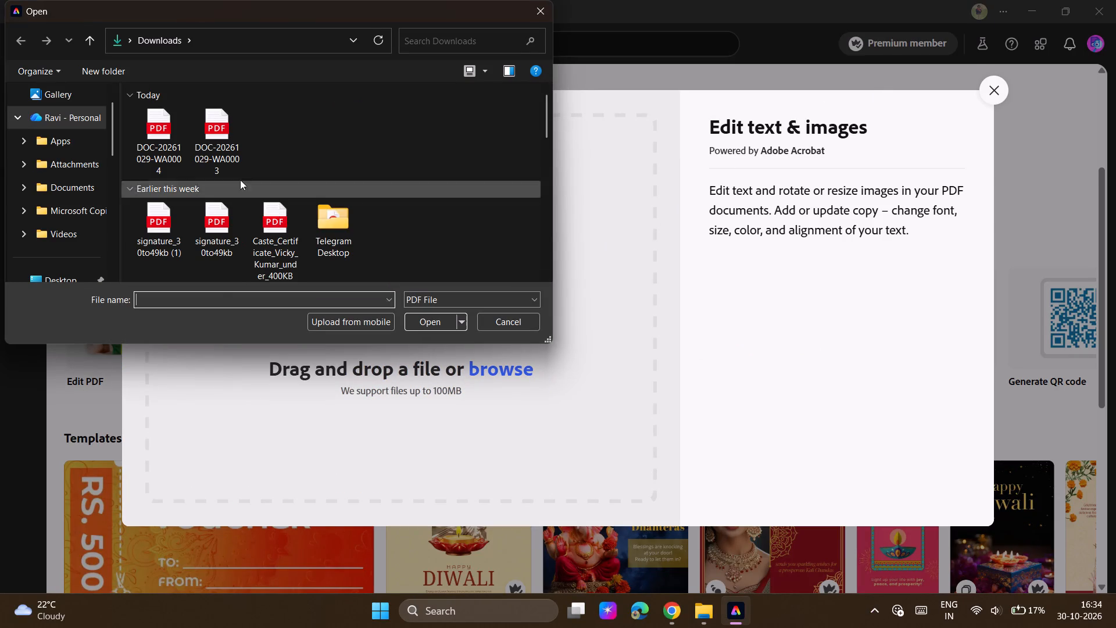
left_click(171, 132)
left_click(436, 320)
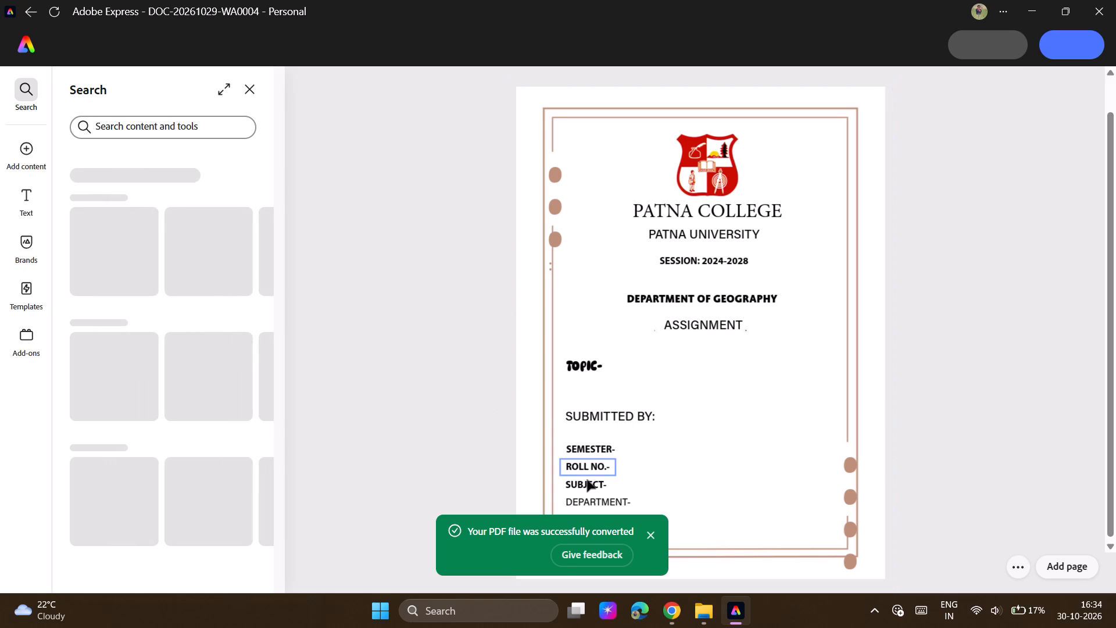
Delete the SUBJECT- line from the assignment cover page.
left_click(587, 483)
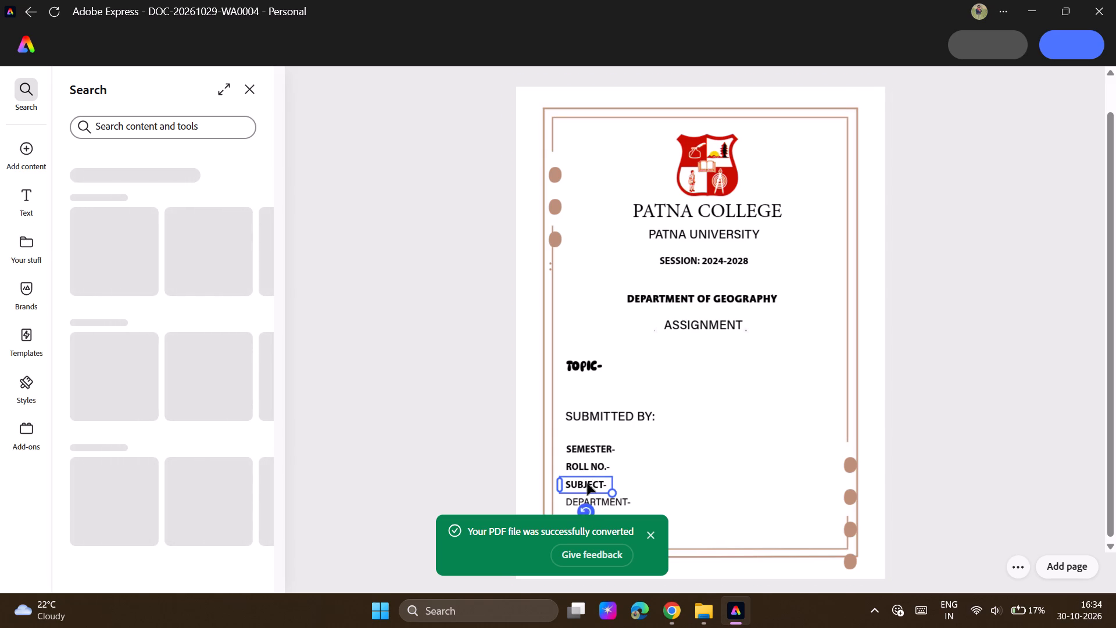
key("BackSpace")
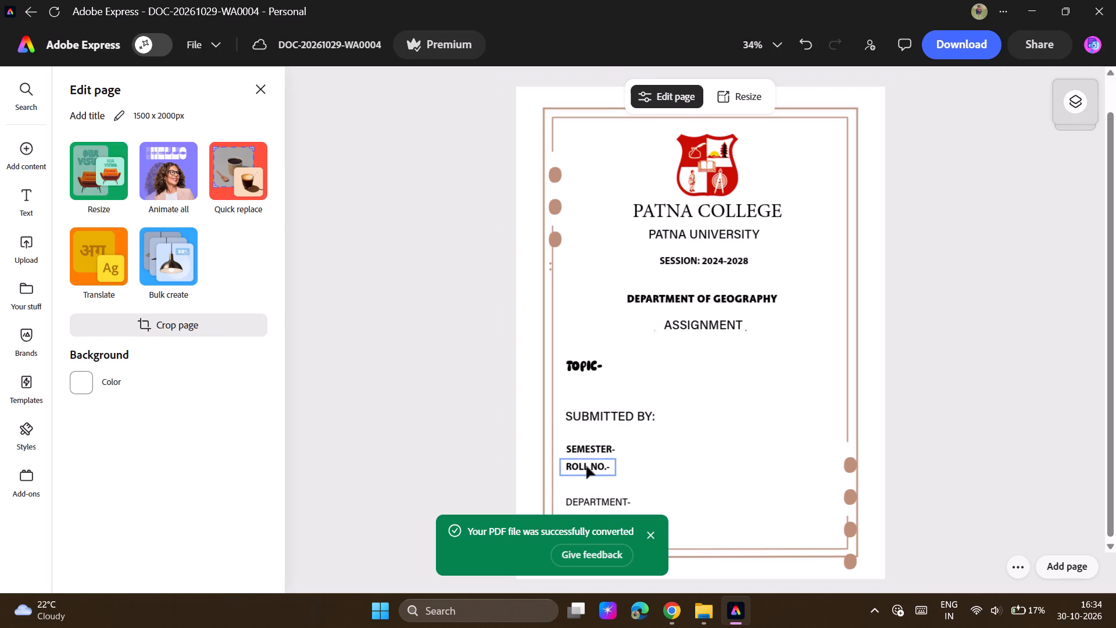
Move the ROLL NO.- line down into the gap above DEPARTMENT-.
left_click_drag(586, 466, 590, 481)
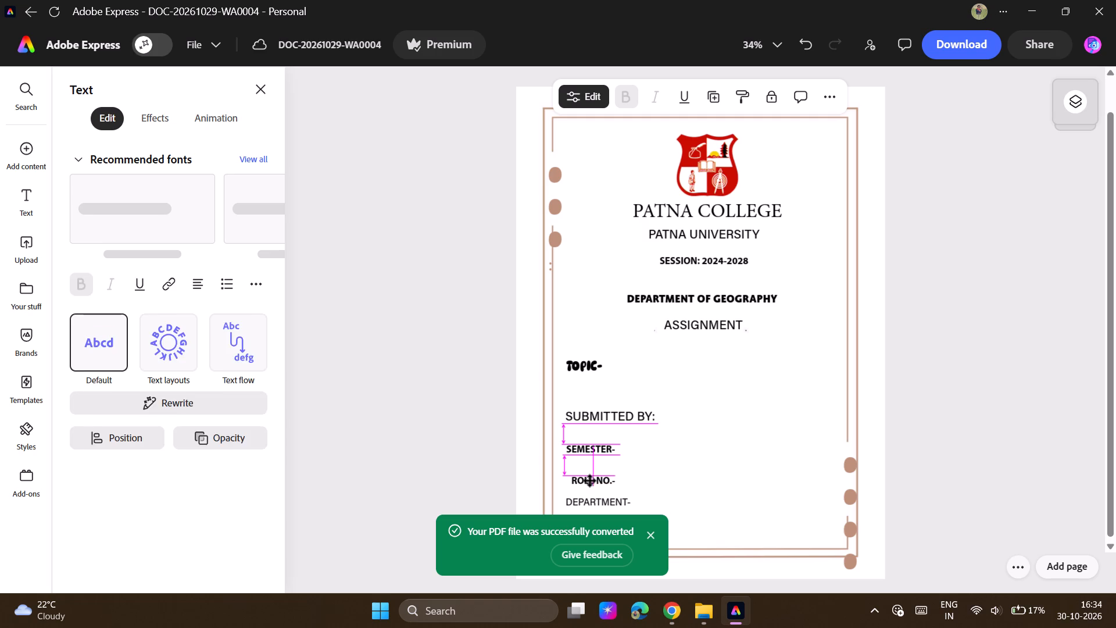
Nudge the ROLL NO.- line slightly left so it sits nearly in line with the labels around it.
left_click_drag(590, 481, 588, 481)
left_click(668, 458)
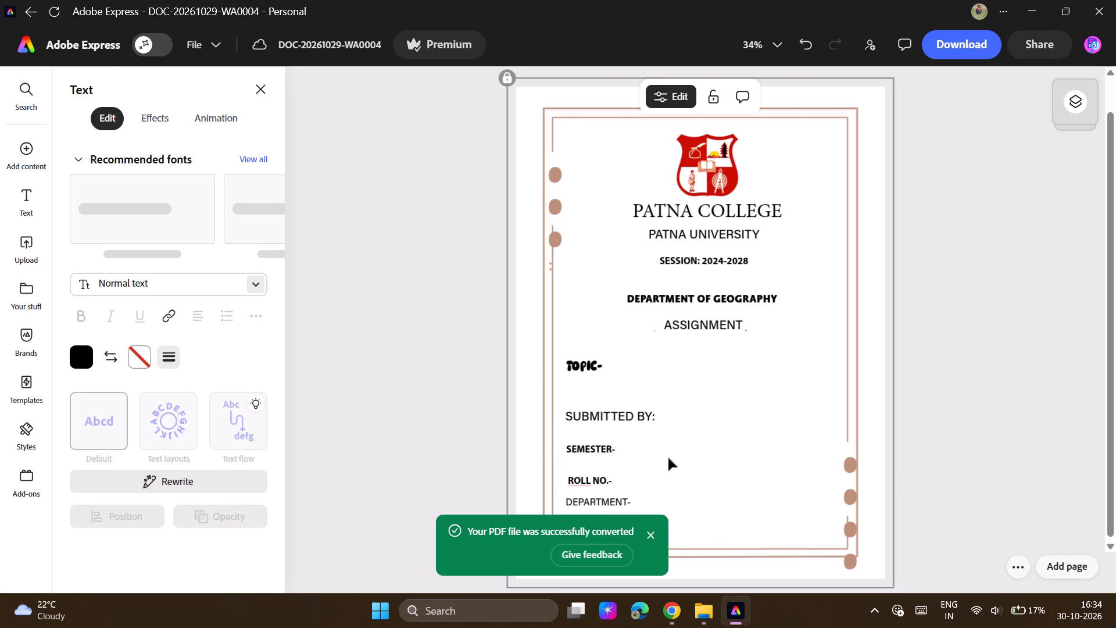
Move the SEMESTER- line down to just above ROLL NO.-, keeping it left-aligned with DEPARTMENT-.
left_click_drag(592, 447, 585, 459)
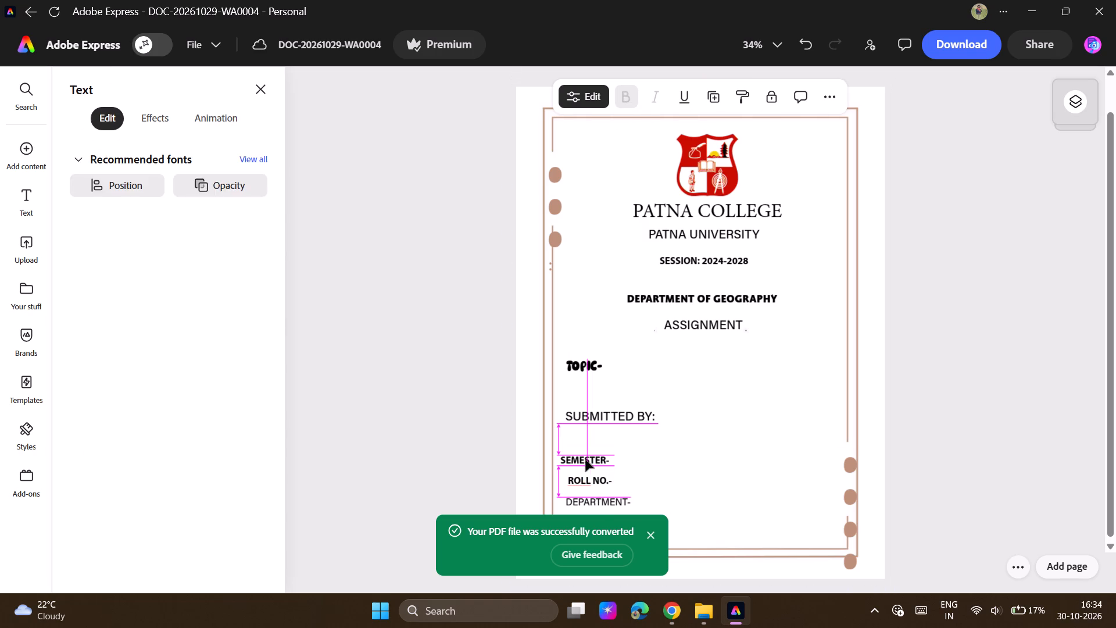
left_click_drag(585, 459, 589, 461)
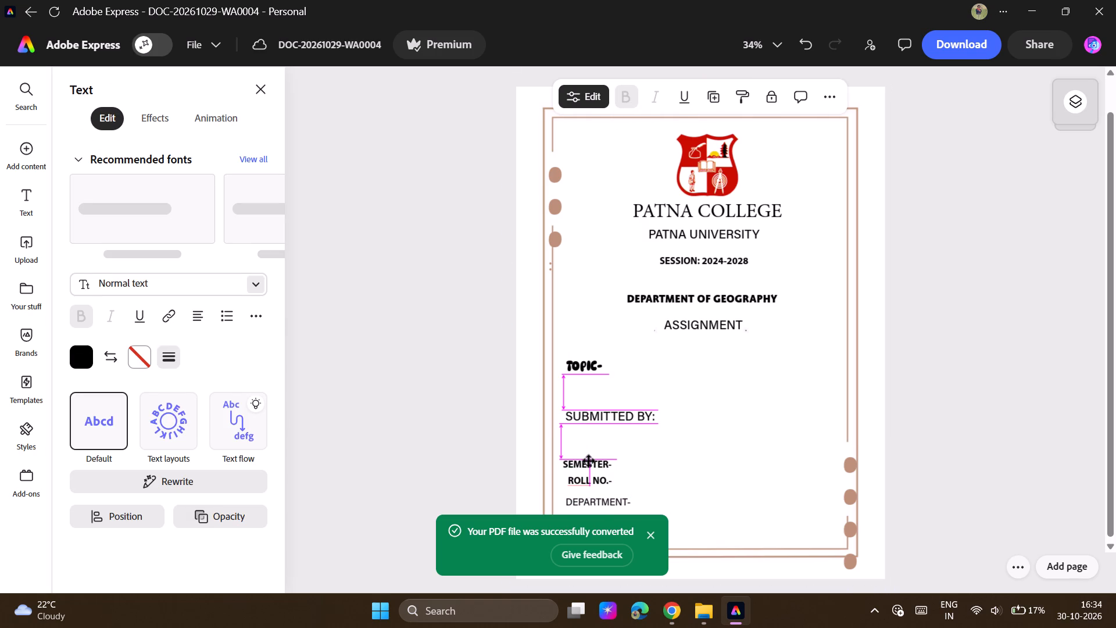
left_click_drag(589, 461, 592, 458)
left_click(673, 418)
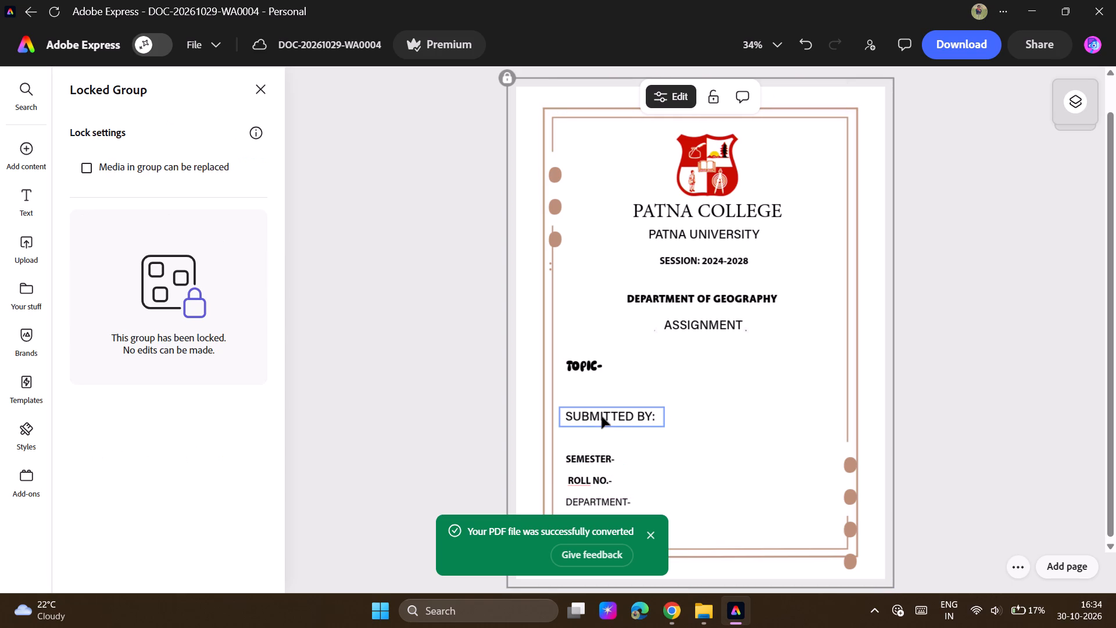
Move the SUBMITTED BY: line down to just above SEMESTER-, with its left edge aligned to TOPIC-.
left_click_drag(601, 416, 598, 443)
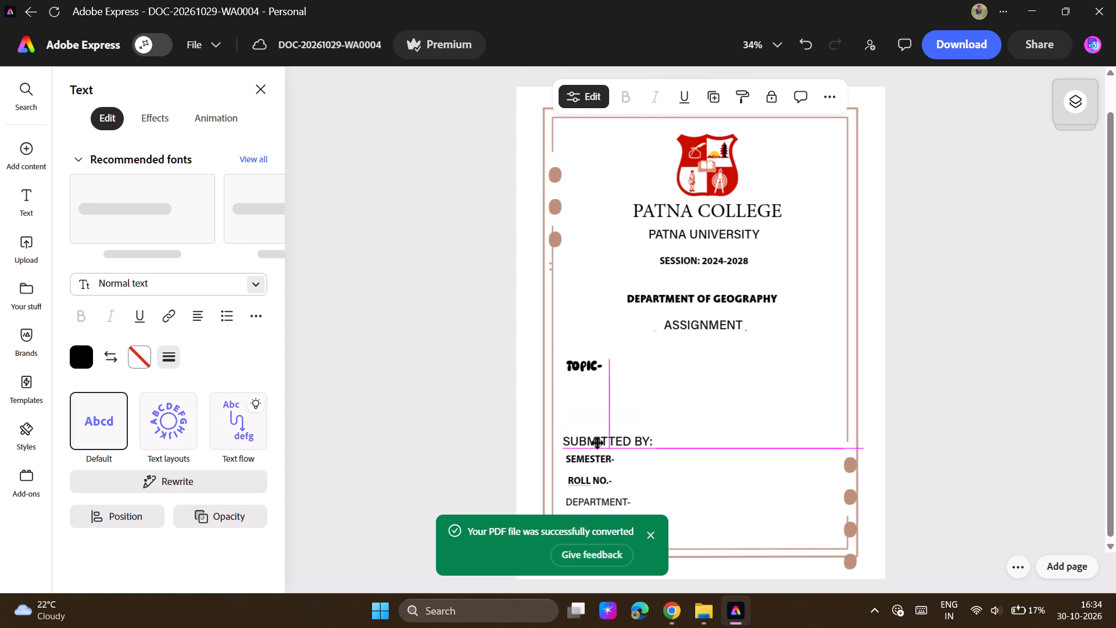
left_click_drag(598, 443, 599, 440)
left_click_drag(599, 440, 598, 438)
left_click_drag(598, 438, 598, 438)
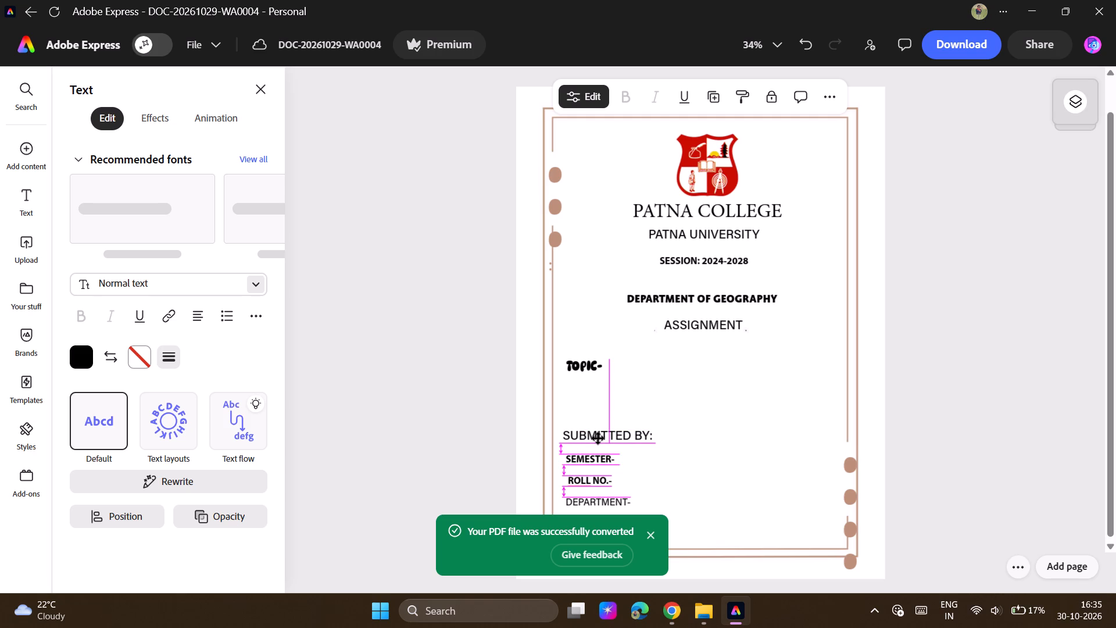
left_click_drag(598, 438, 599, 438)
left_click(683, 379)
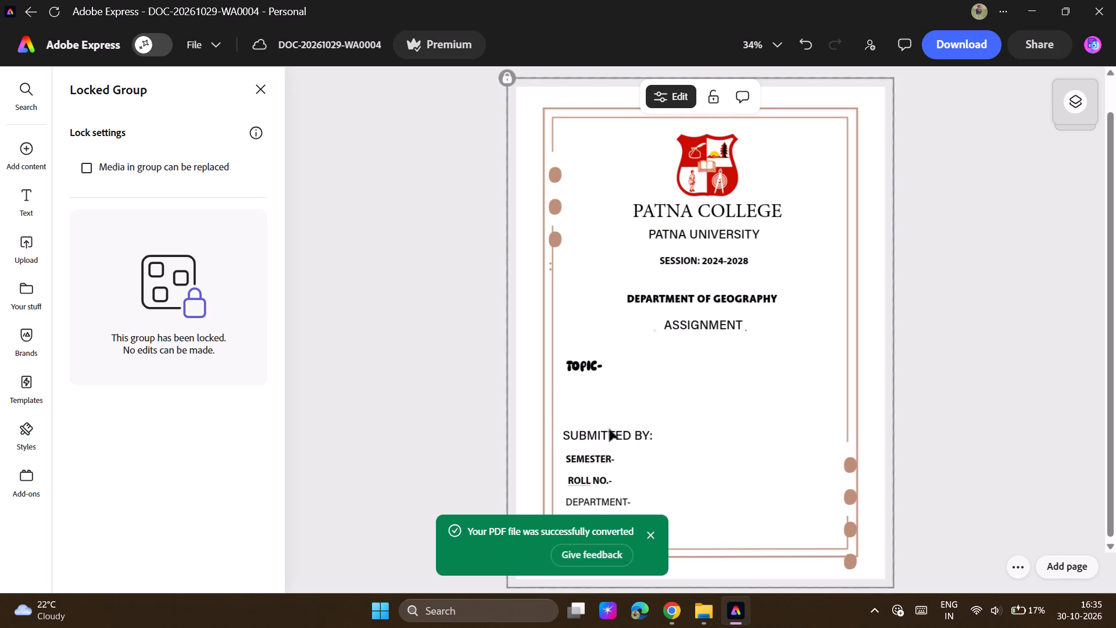
left_click(581, 437)
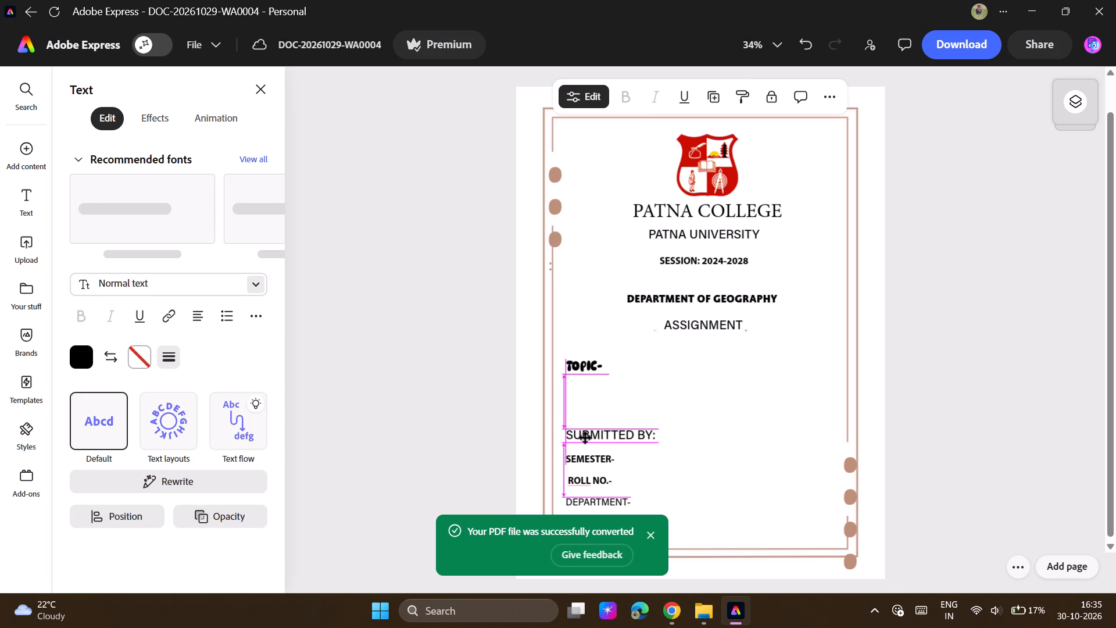
left_click(667, 381)
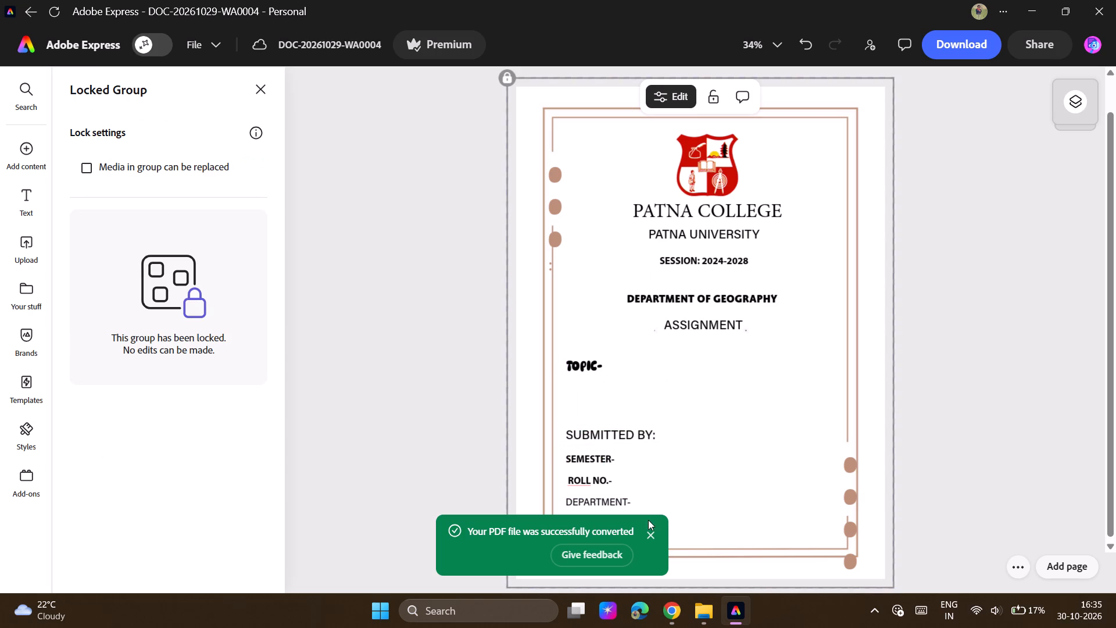
Dismiss the PDF conversion notification covering the bottom of the page.
left_click(649, 533)
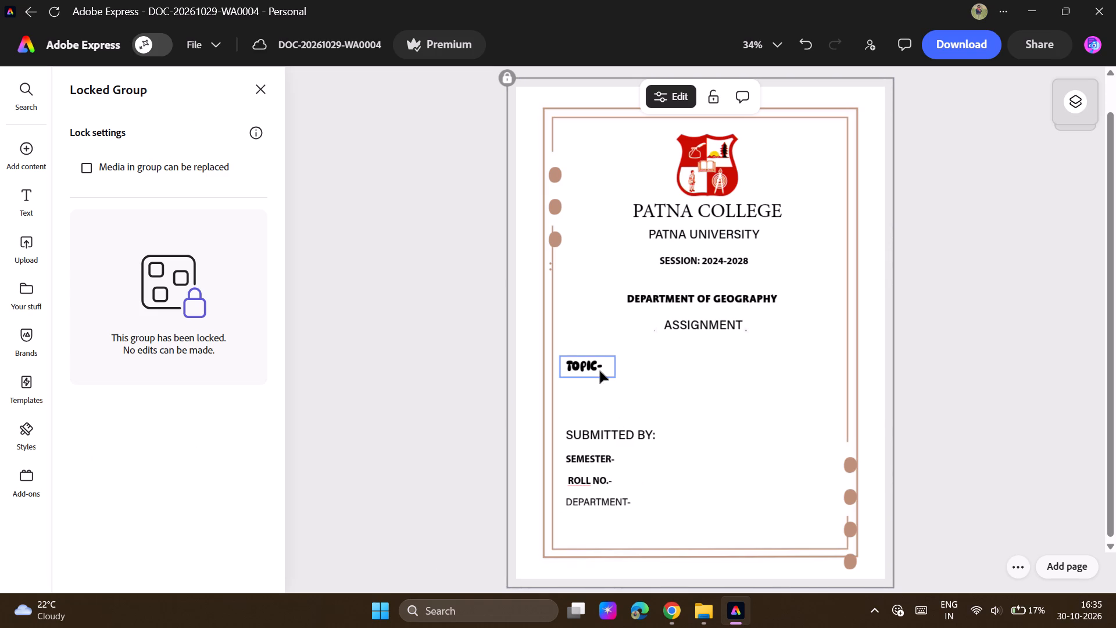
Apply the second recommended font, a blackletter style, to the TOPIC- text.
left_click(592, 369)
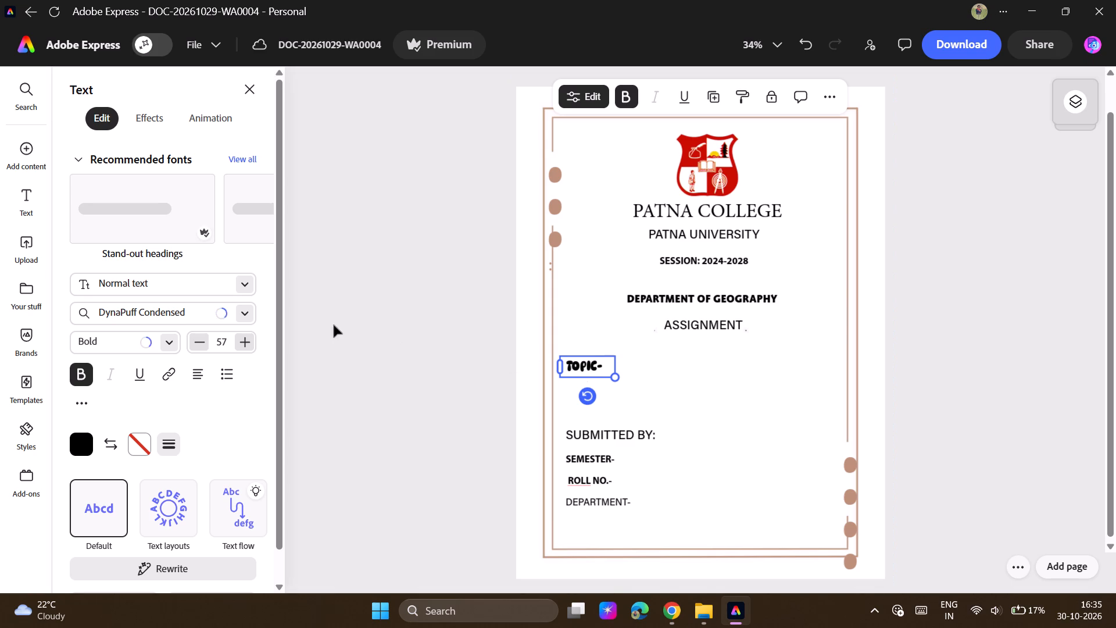
left_click(239, 199)
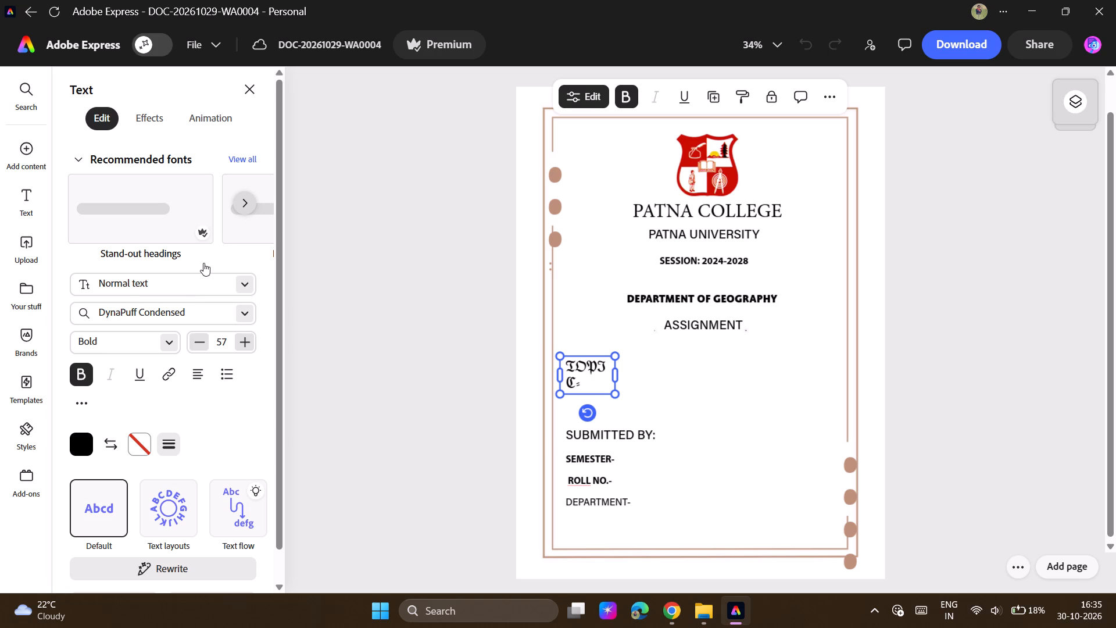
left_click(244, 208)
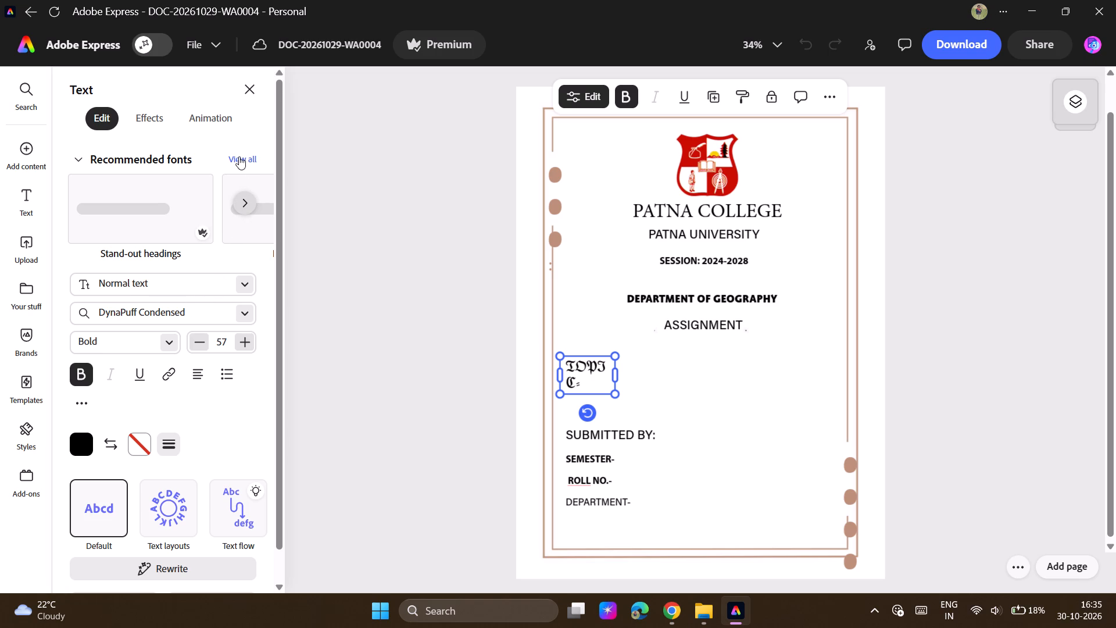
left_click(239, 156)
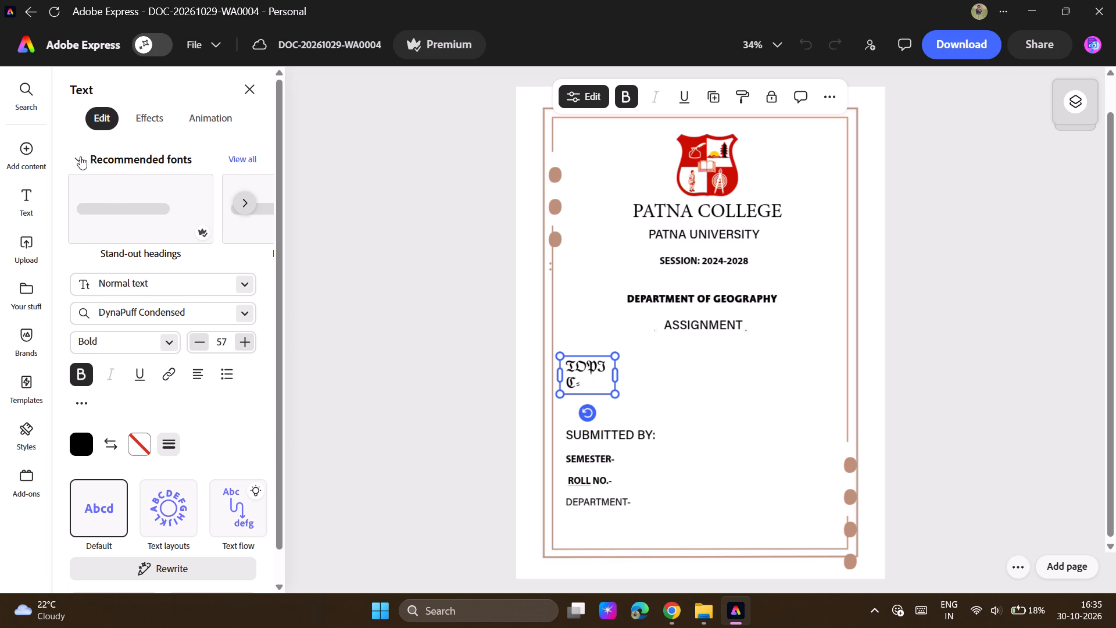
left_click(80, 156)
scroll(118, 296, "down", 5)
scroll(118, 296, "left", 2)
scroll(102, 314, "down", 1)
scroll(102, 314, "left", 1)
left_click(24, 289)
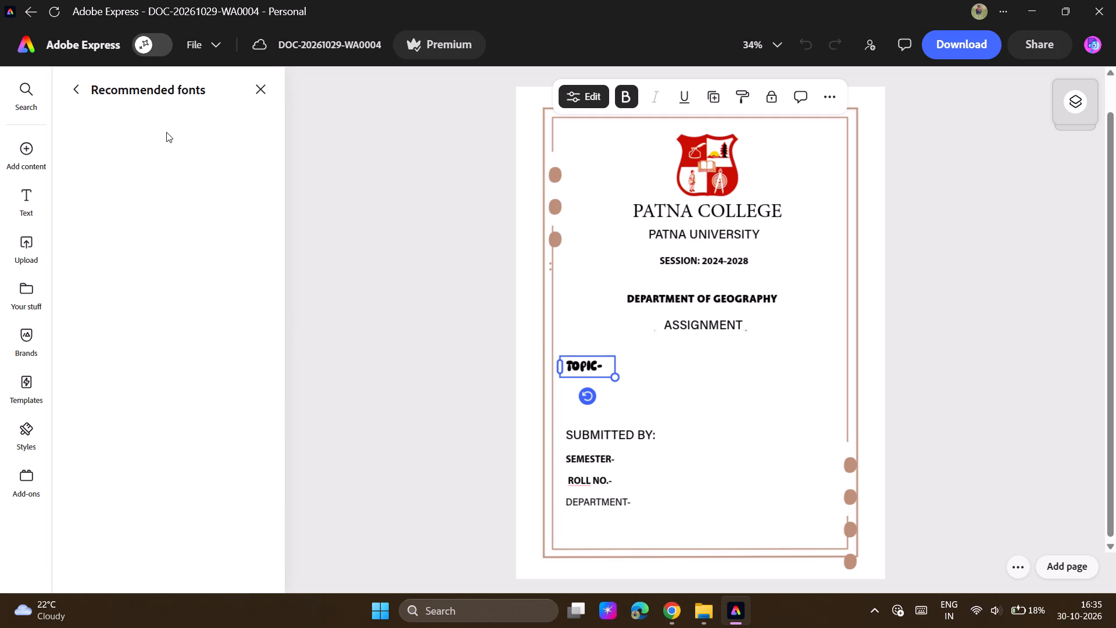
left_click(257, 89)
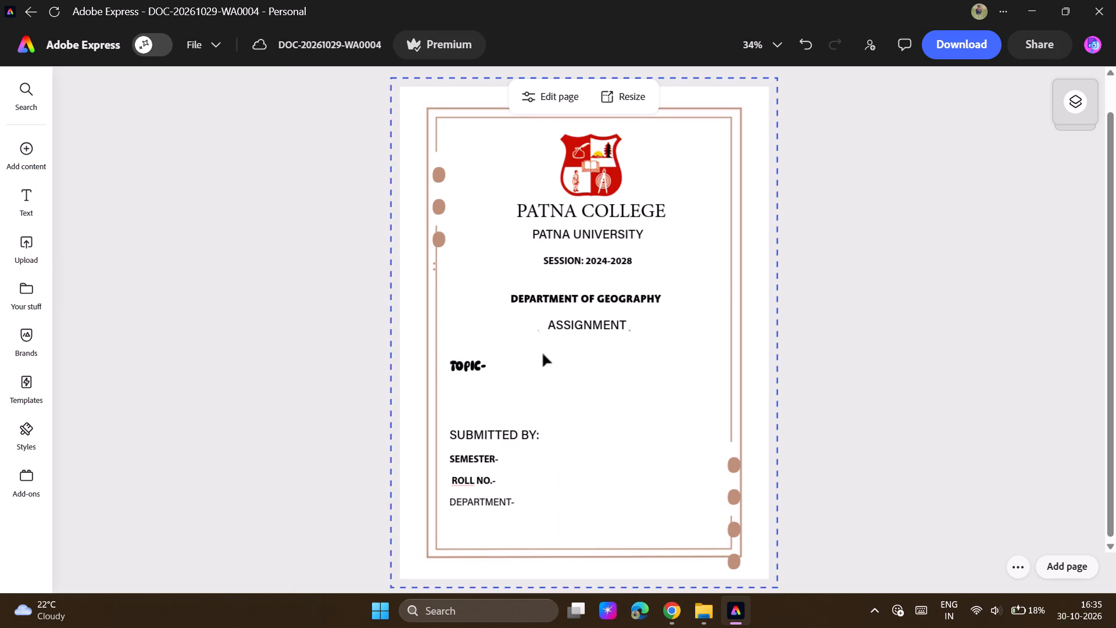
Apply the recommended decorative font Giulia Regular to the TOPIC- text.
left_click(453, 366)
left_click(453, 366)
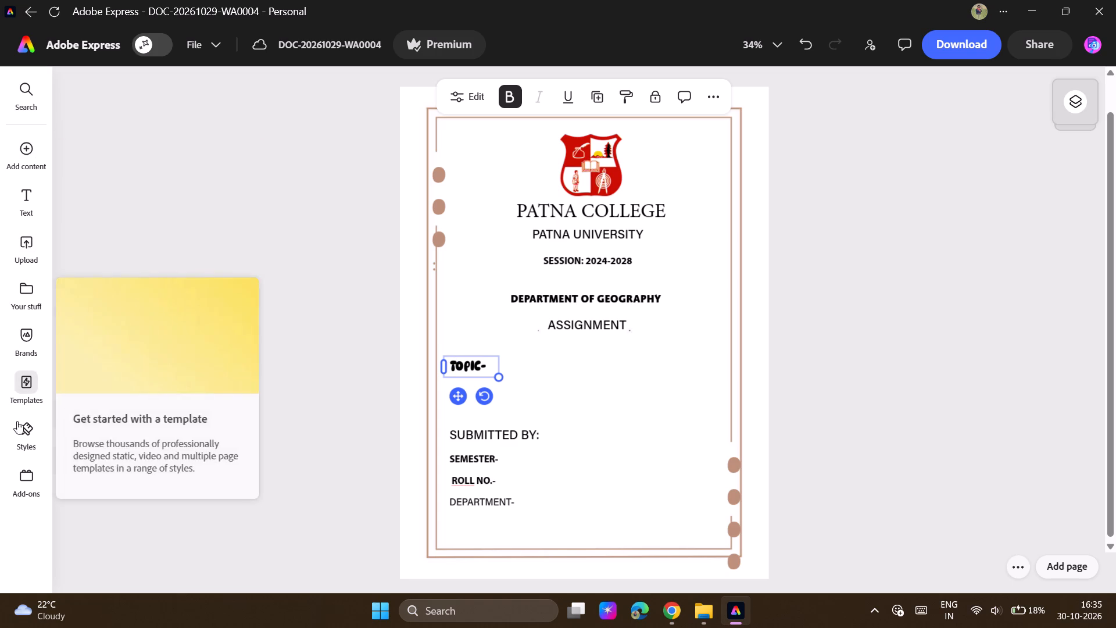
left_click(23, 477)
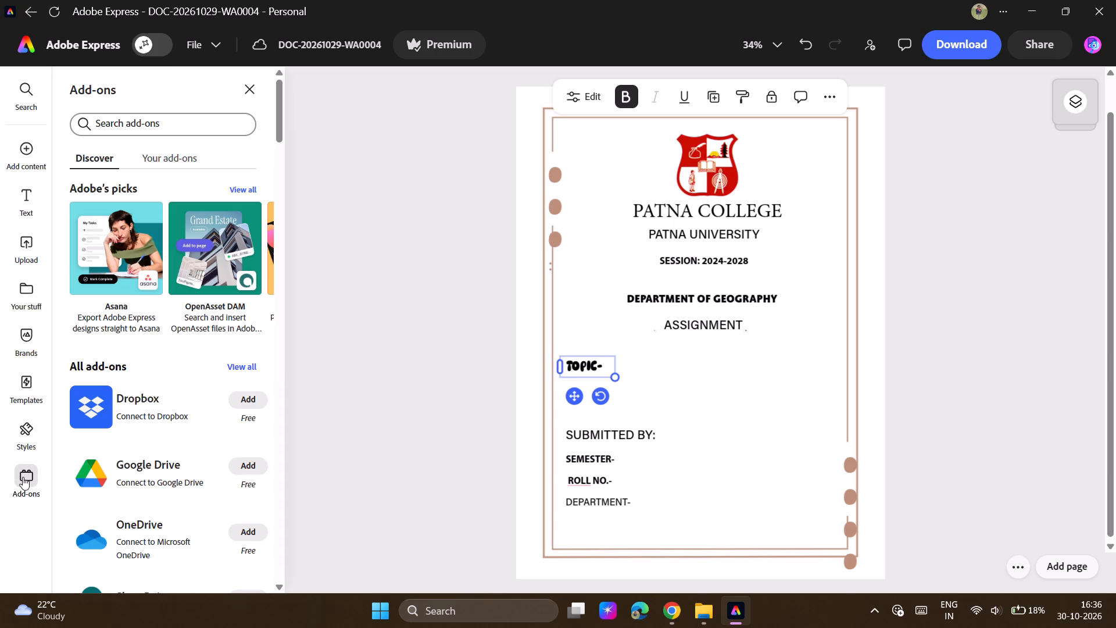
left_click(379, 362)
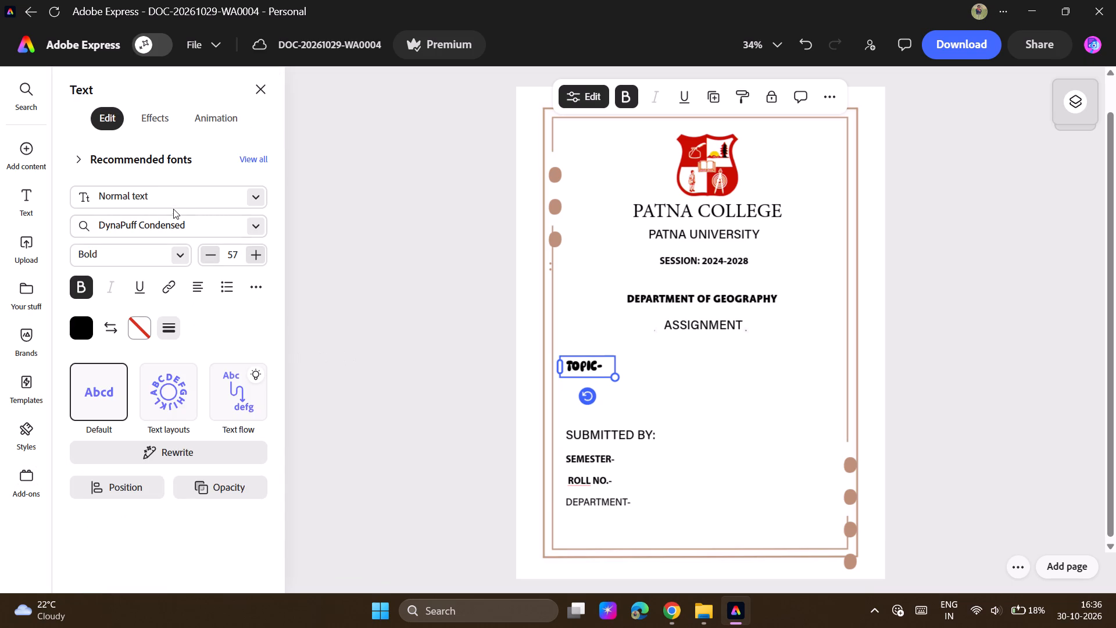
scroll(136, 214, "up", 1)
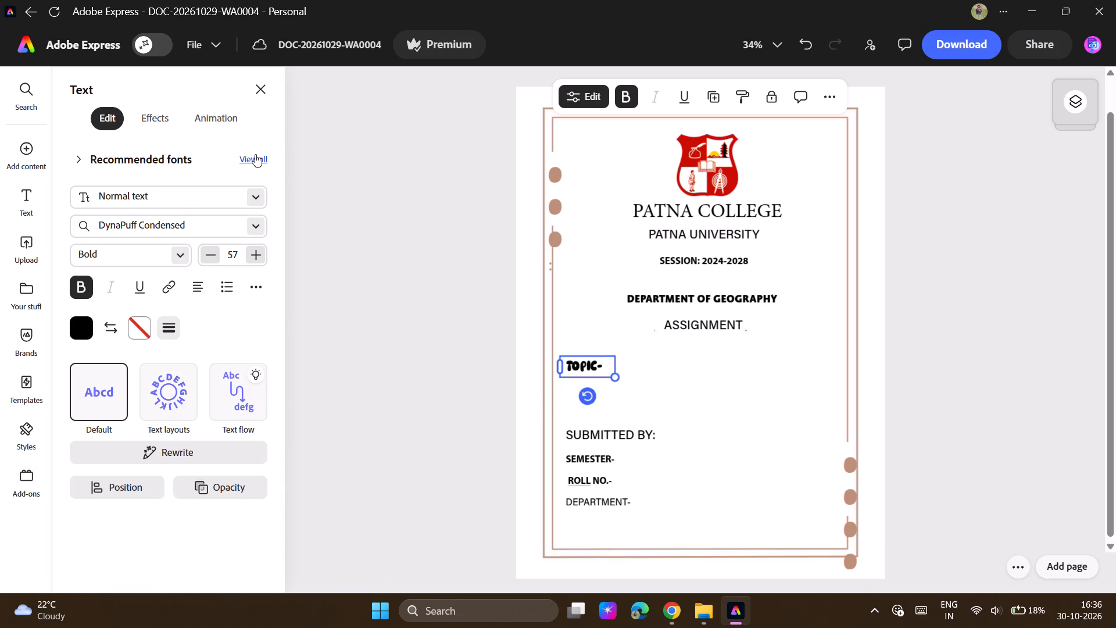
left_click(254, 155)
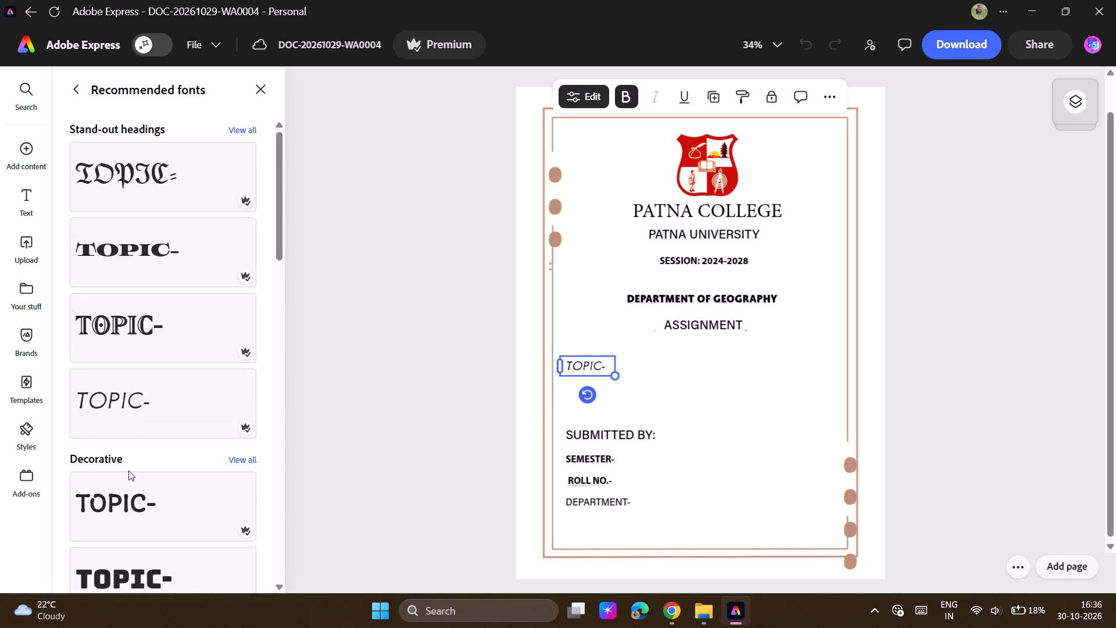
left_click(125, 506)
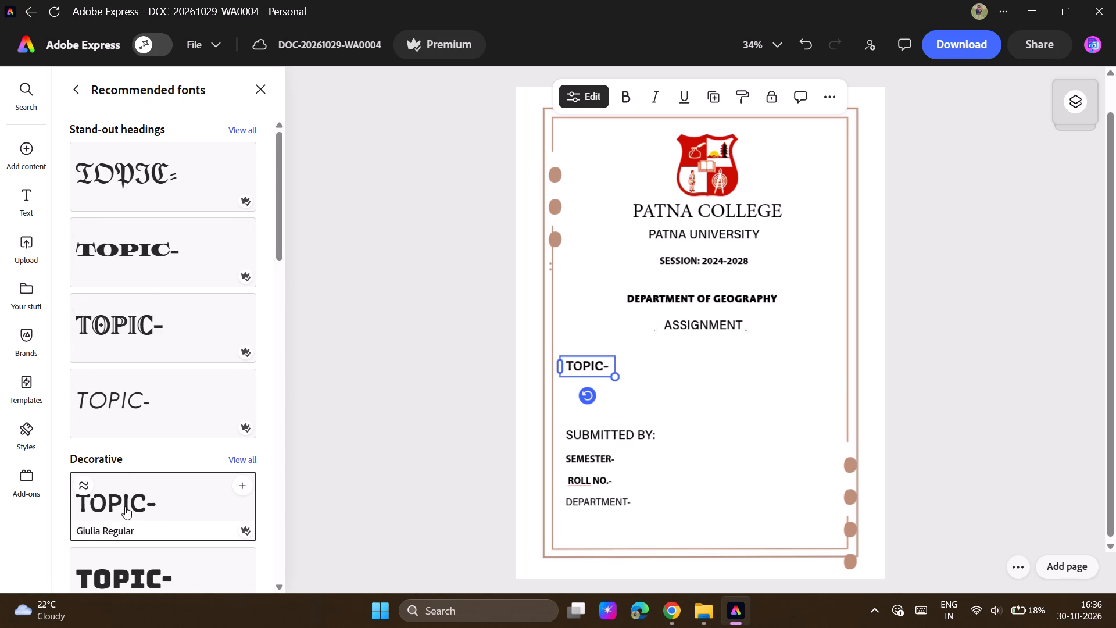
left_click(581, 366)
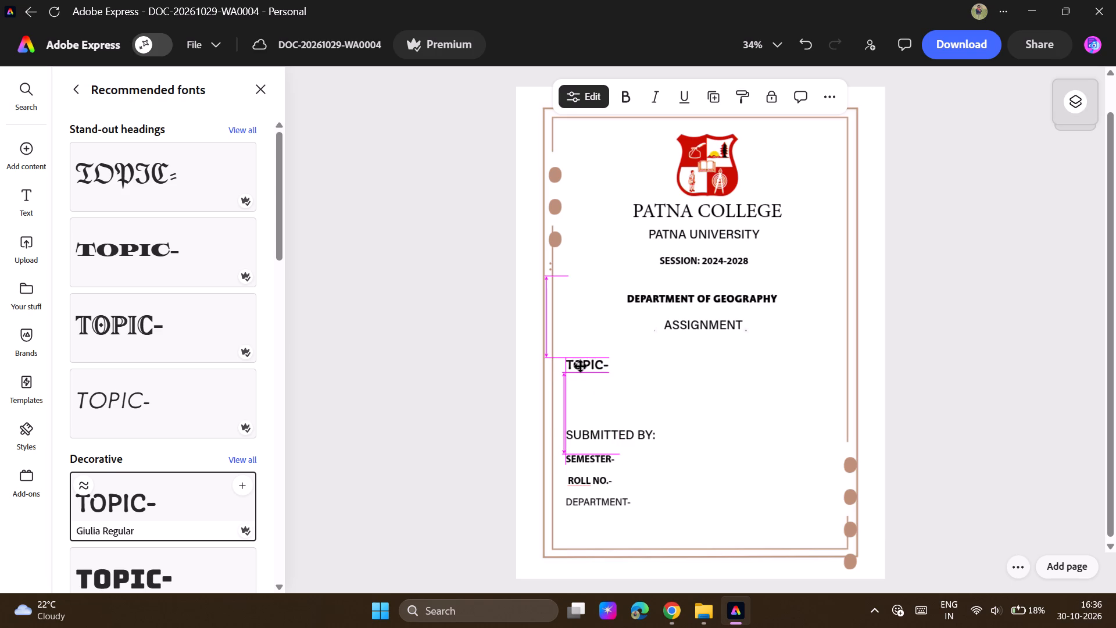
Undo the Giulia font change on the TOPIC- text back to DynaPuff Condensed Bold, keeping the SUBMITTED BY: line aligned with the lines below.
left_click(677, 342)
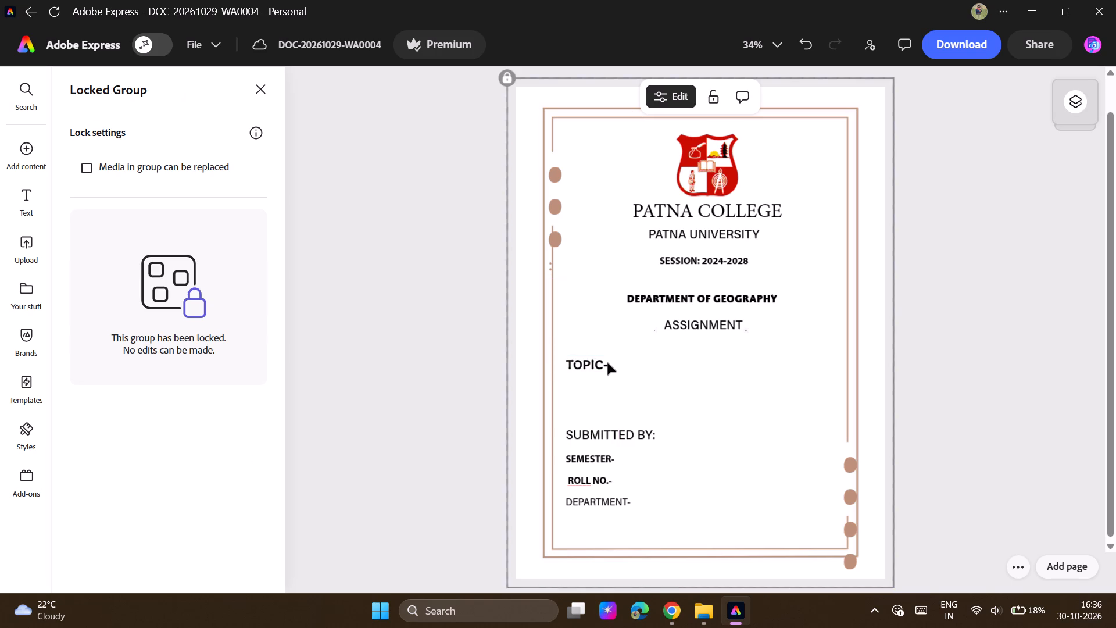
left_click(578, 365)
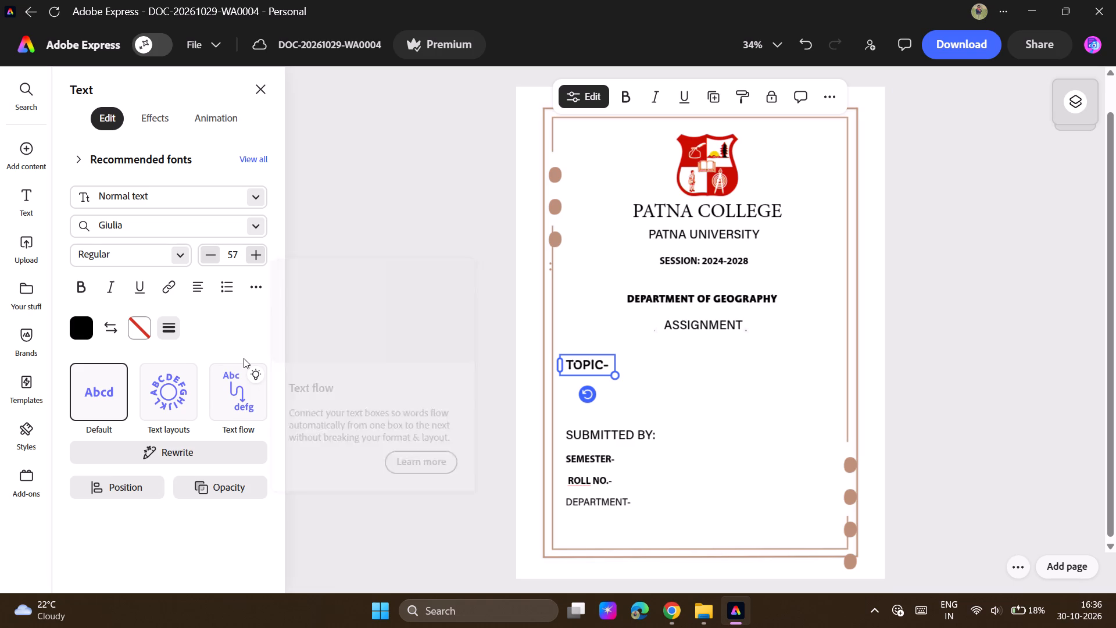
left_click(804, 50)
left_click(804, 50)
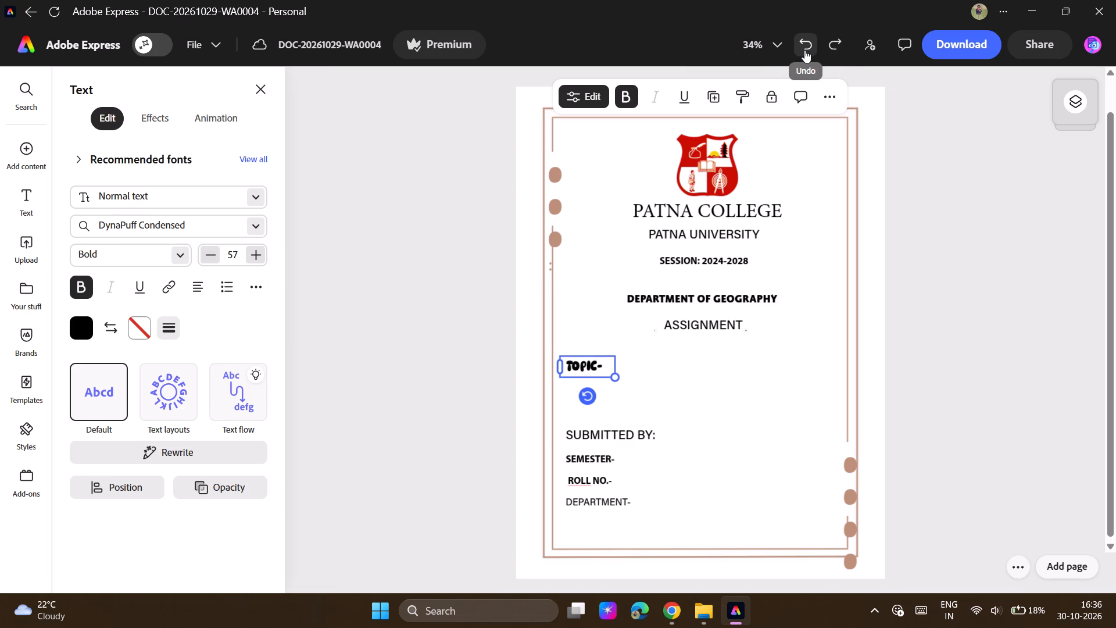
left_click(804, 50)
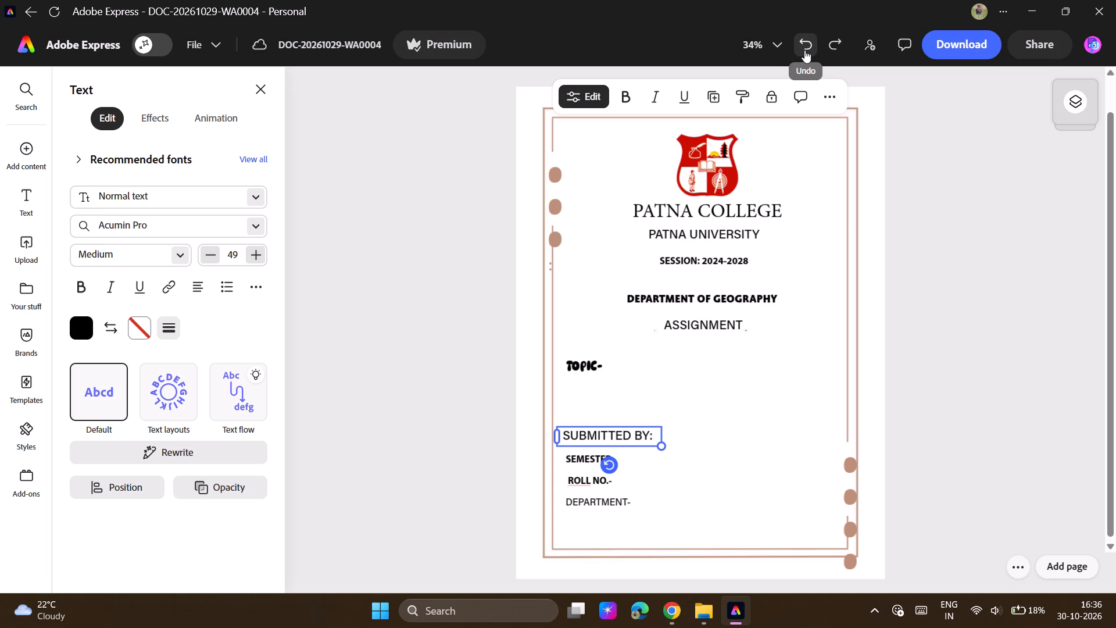
left_click(831, 41)
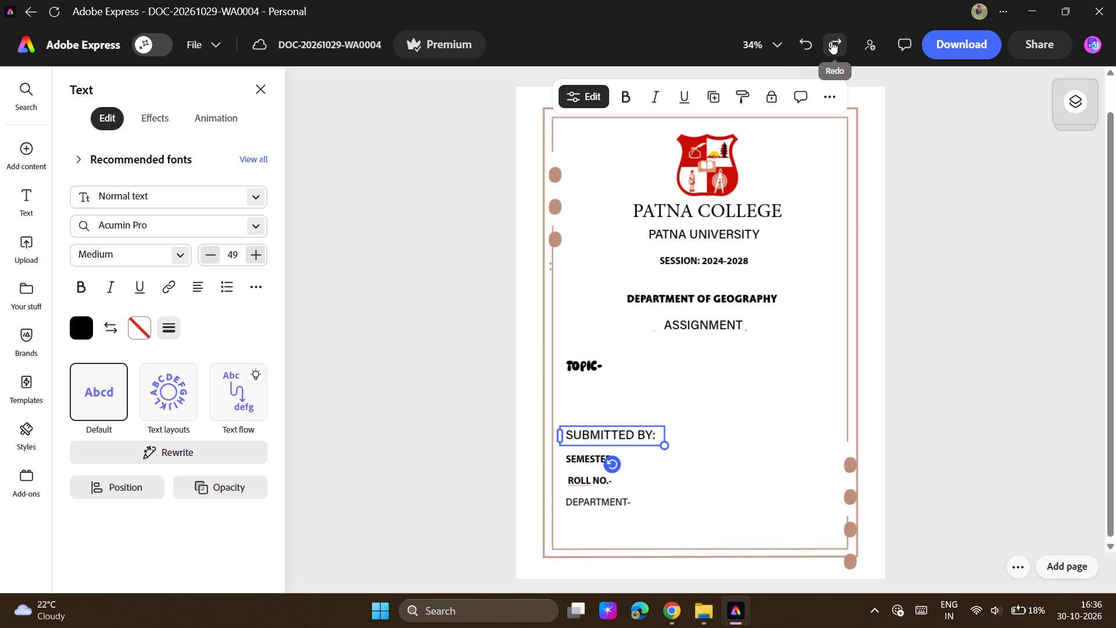
left_click(946, 219)
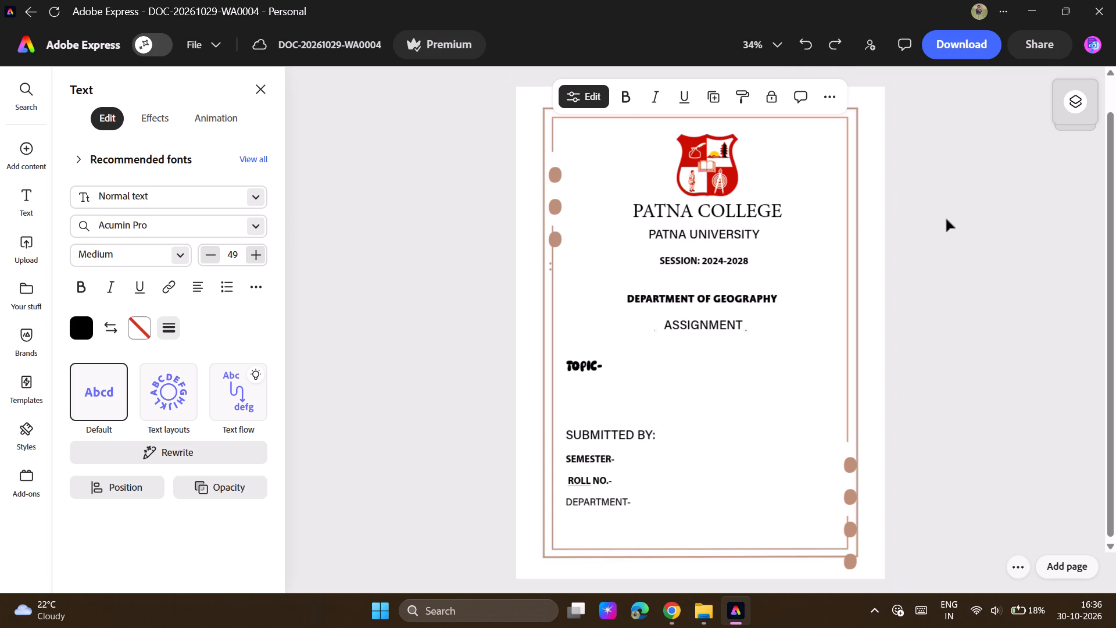
Download the cover page in PDF Standard format with accessibility tags added.
left_click(953, 39)
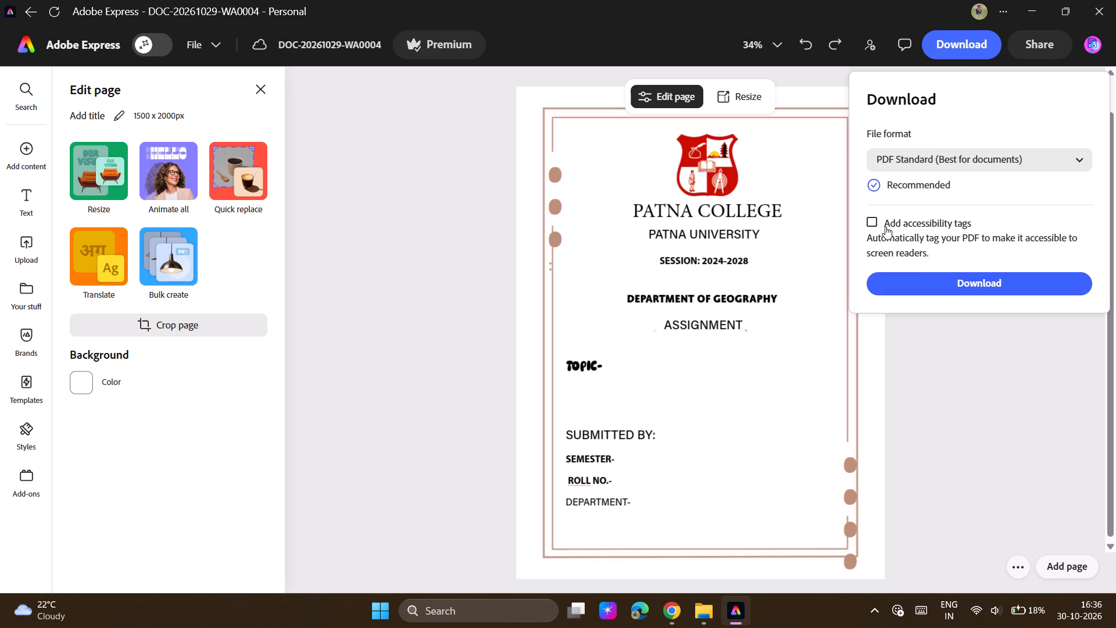
left_click(870, 220)
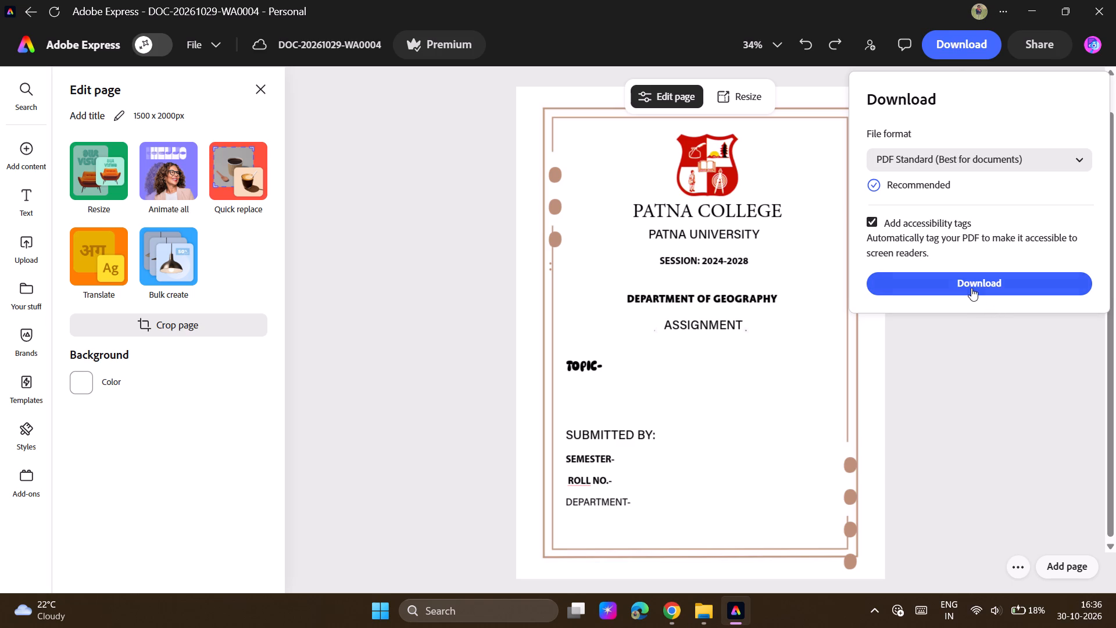
left_click(971, 288)
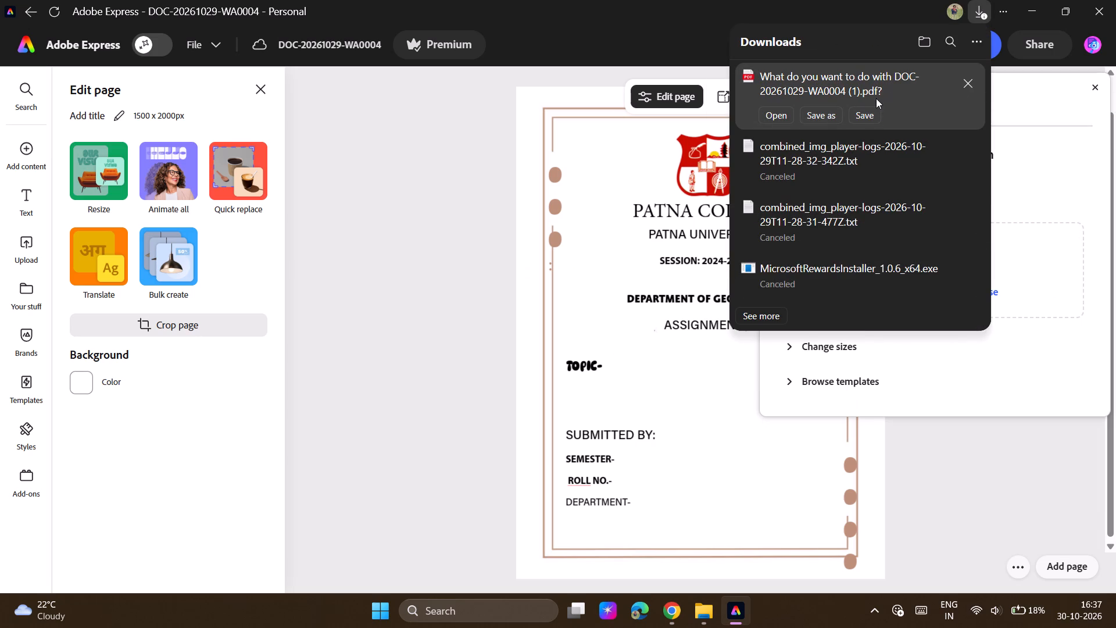
Dismiss the downloads list and the download-complete message to get back to the design.
left_click(701, 9)
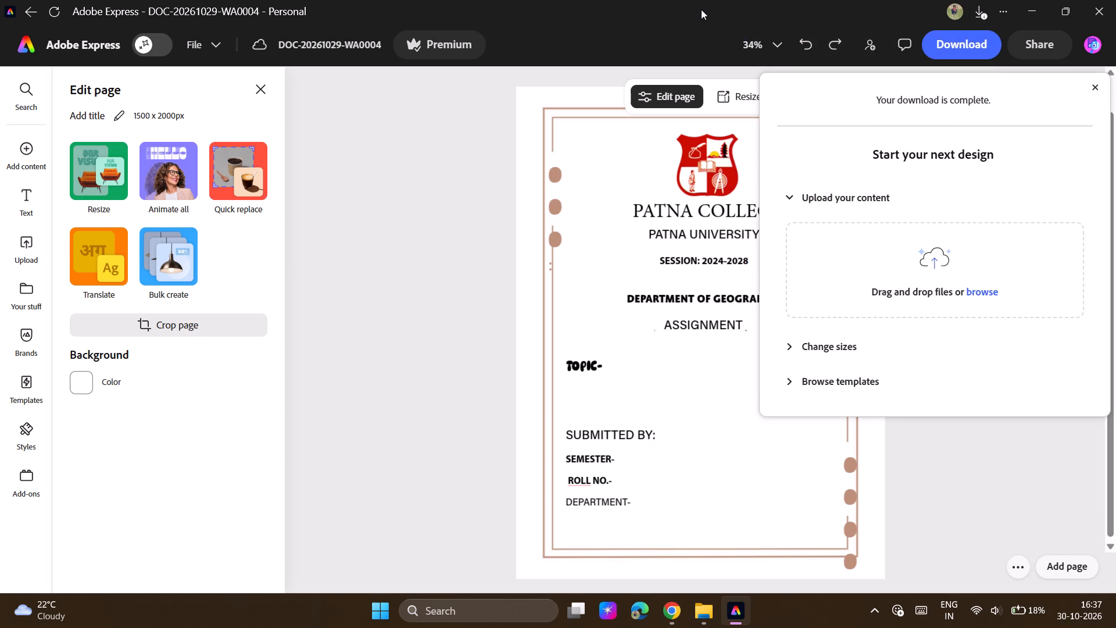
left_click(1096, 82)
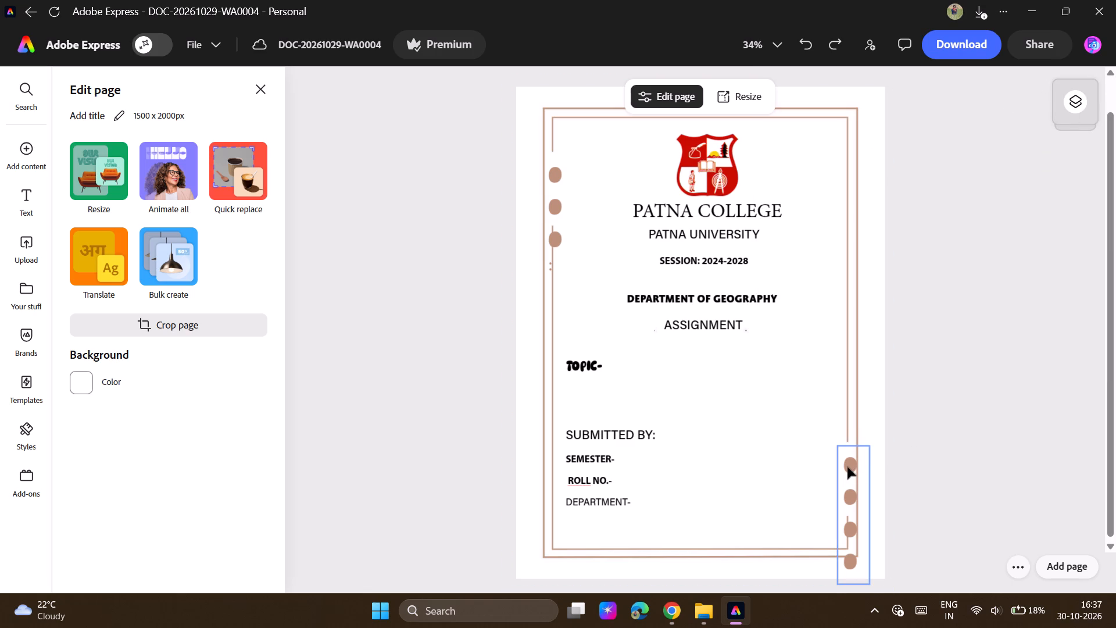
Move the column of brown dots at the page's lower-right border upward and slightly inward, beside SUBMITTED BY:.
left_click_drag(847, 467, 843, 452)
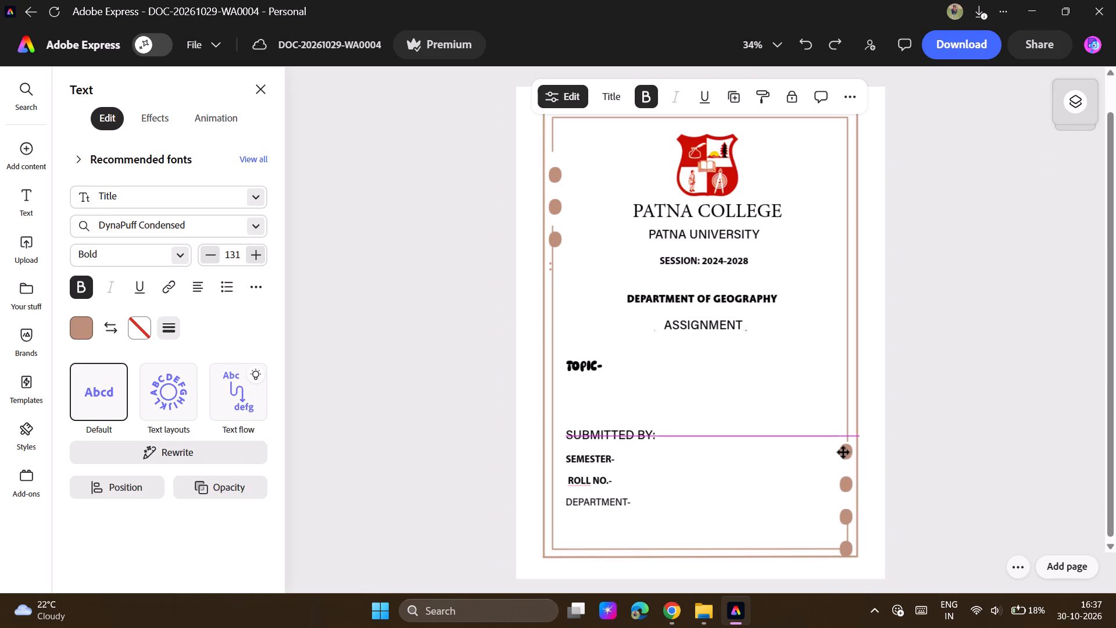
left_click_drag(843, 452, 840, 428)
left_click_drag(840, 428, 839, 426)
Shrink the lower-right column of brown dots by its corners to a text size of 85.
left_click(843, 464)
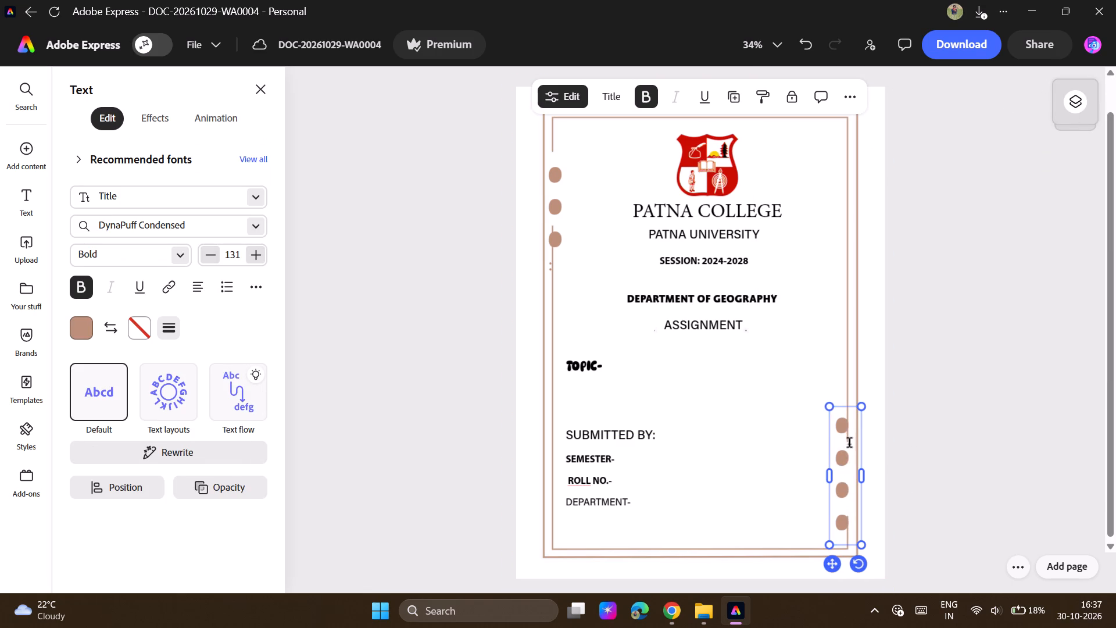
left_click_drag(859, 408, 855, 442)
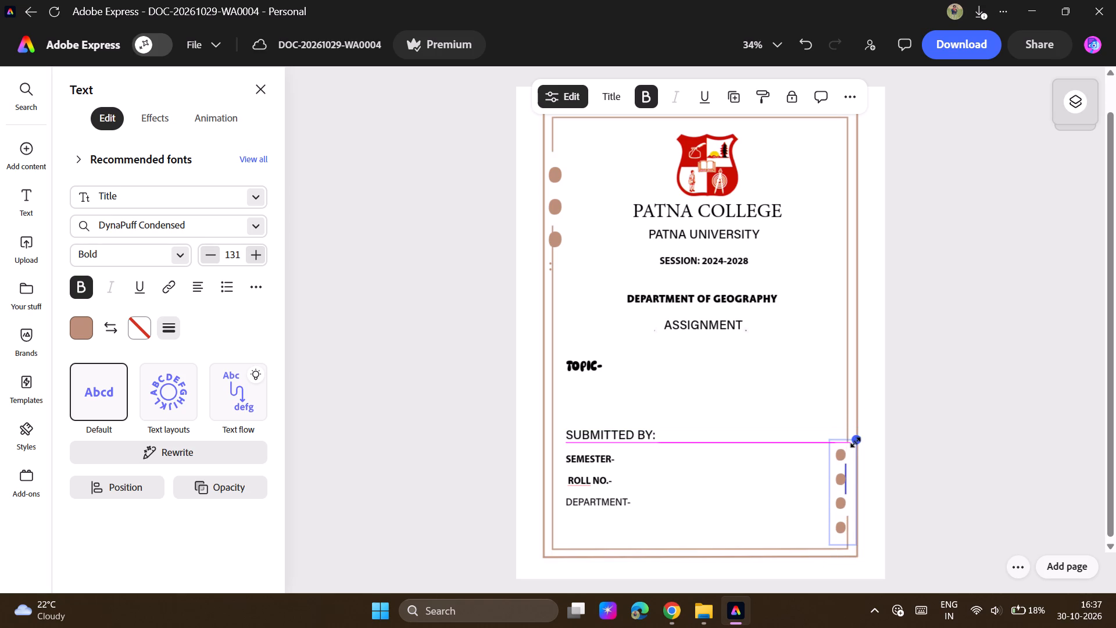
left_click_drag(855, 442, 855, 440)
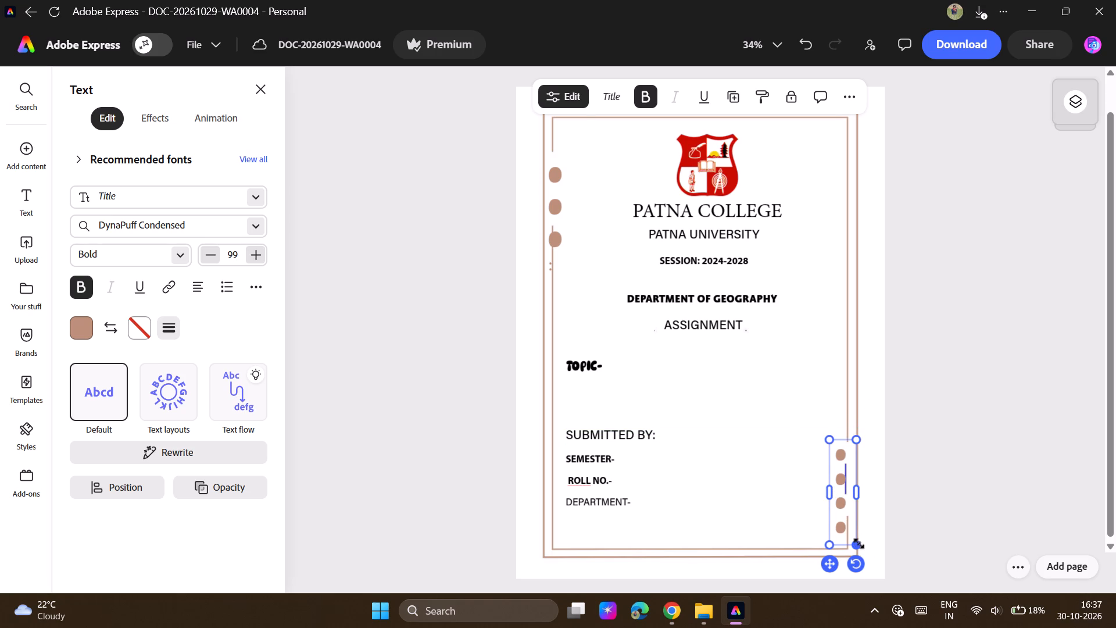
left_click_drag(859, 543, 867, 528)
Reposition the shrunken dot column onto the inner right border line, centred level with the ROLL NO.- line.
left_click_drag(842, 502, 852, 498)
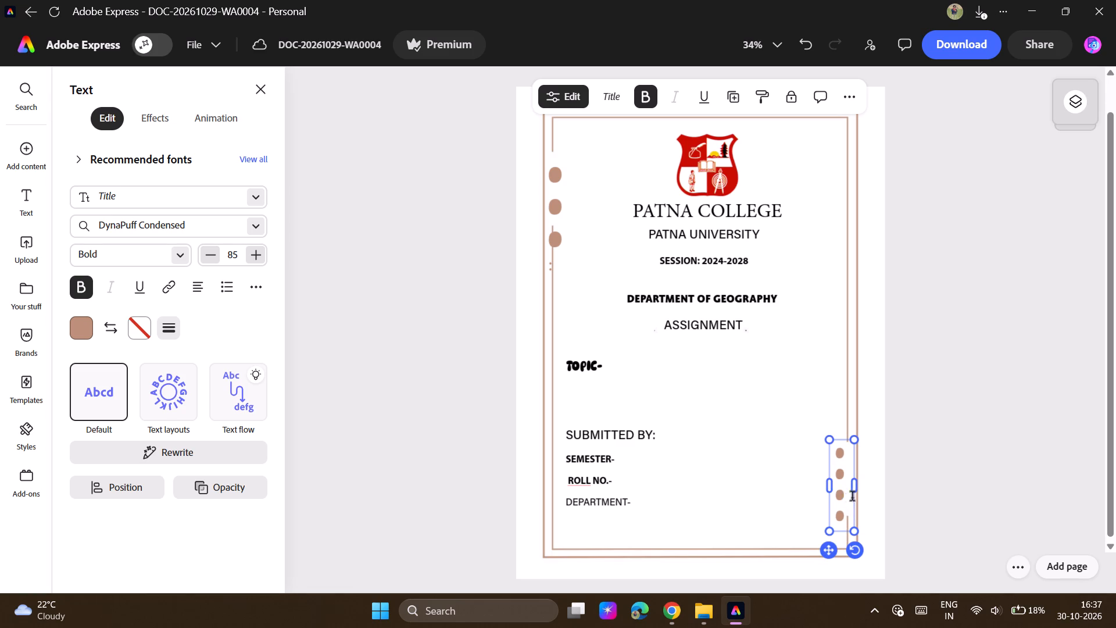
left_click_drag(852, 498, 856, 497)
left_click(877, 495)
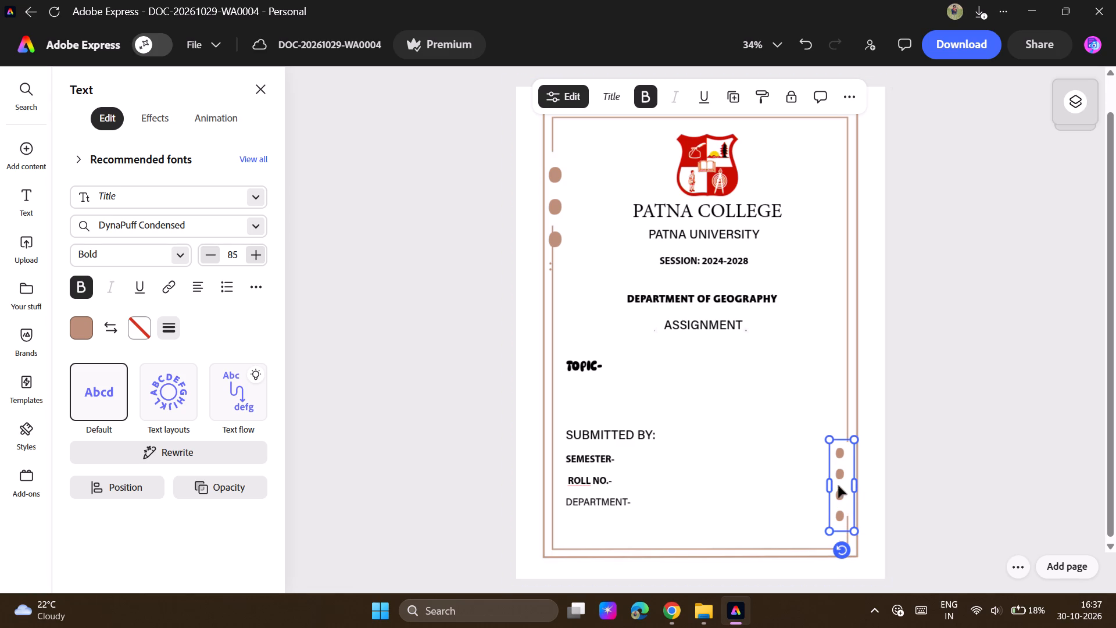
left_click(836, 469)
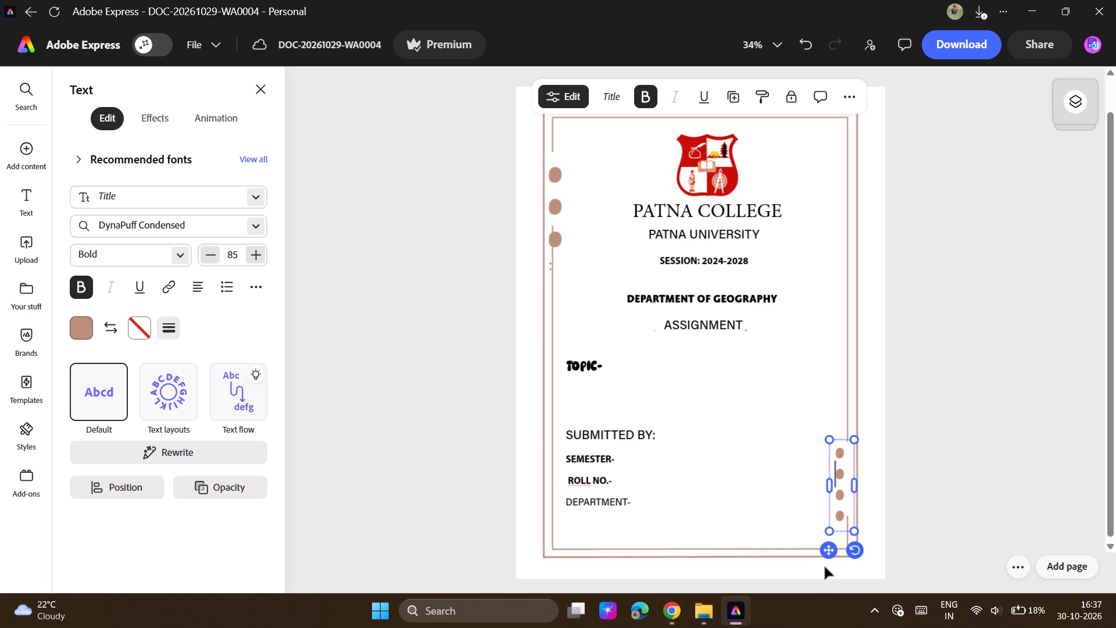
left_click_drag(826, 552, 832, 545)
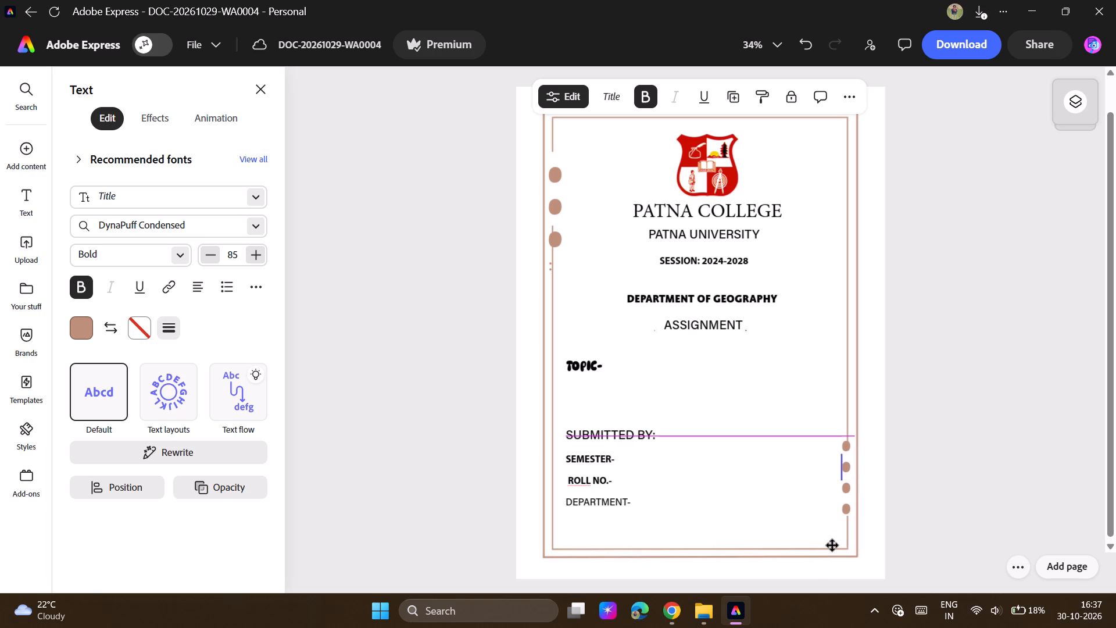
left_click_drag(832, 545, 834, 548)
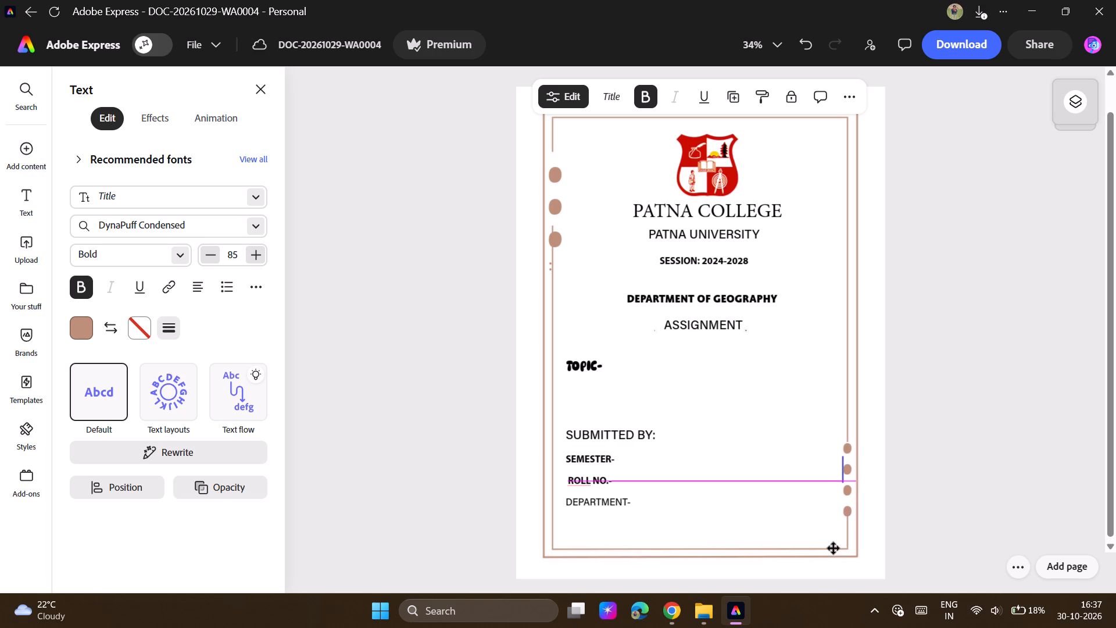
left_click_drag(834, 548, 834, 547)
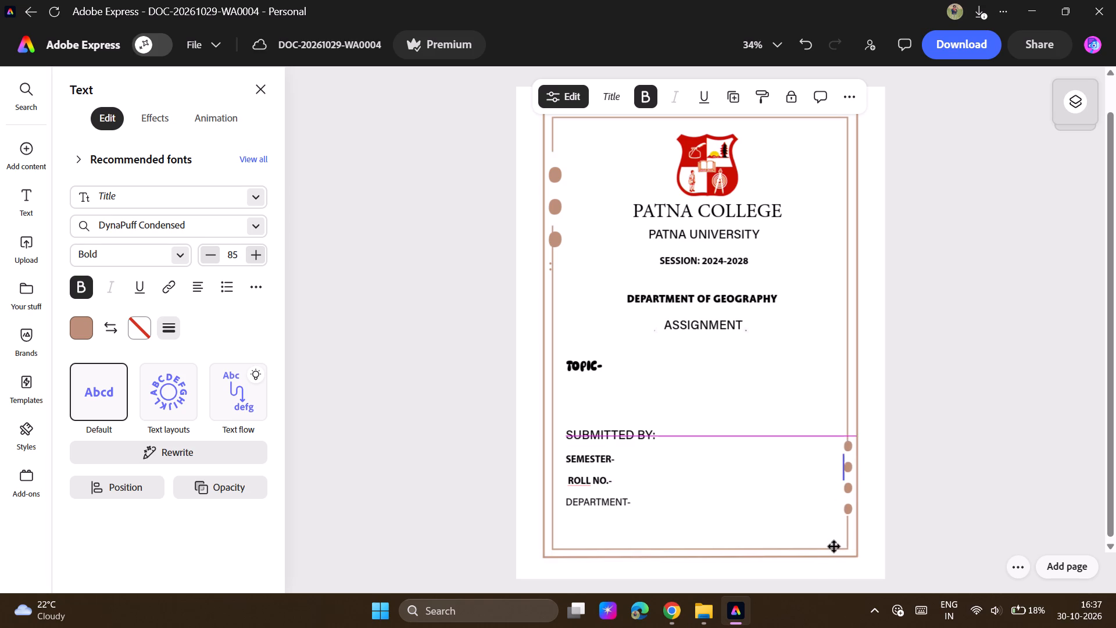
left_click_drag(834, 547, 833, 547)
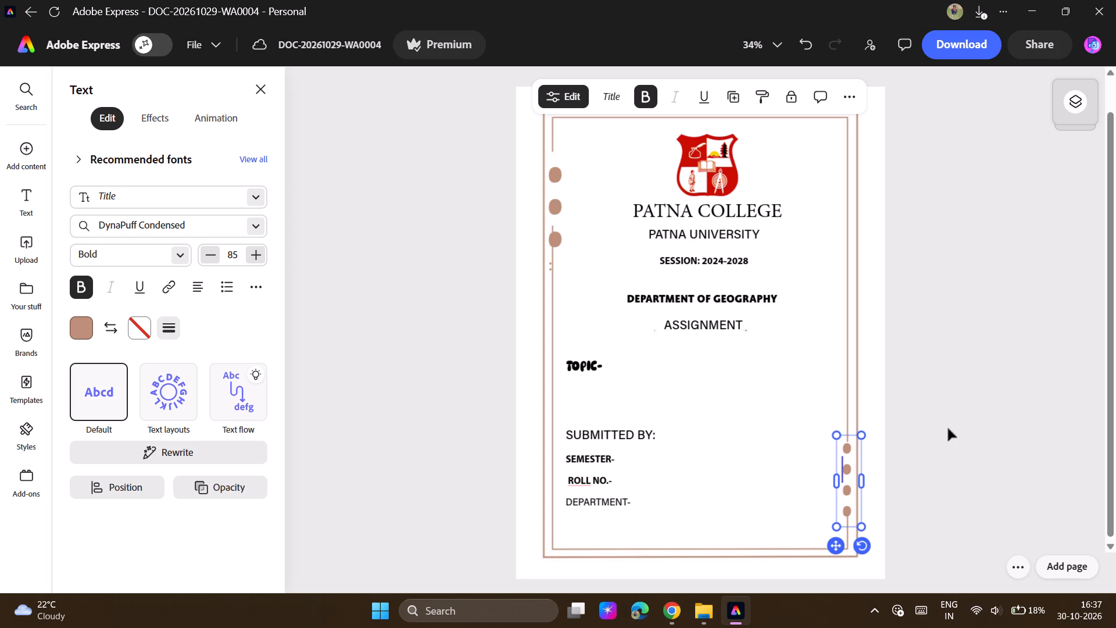
left_click(948, 429)
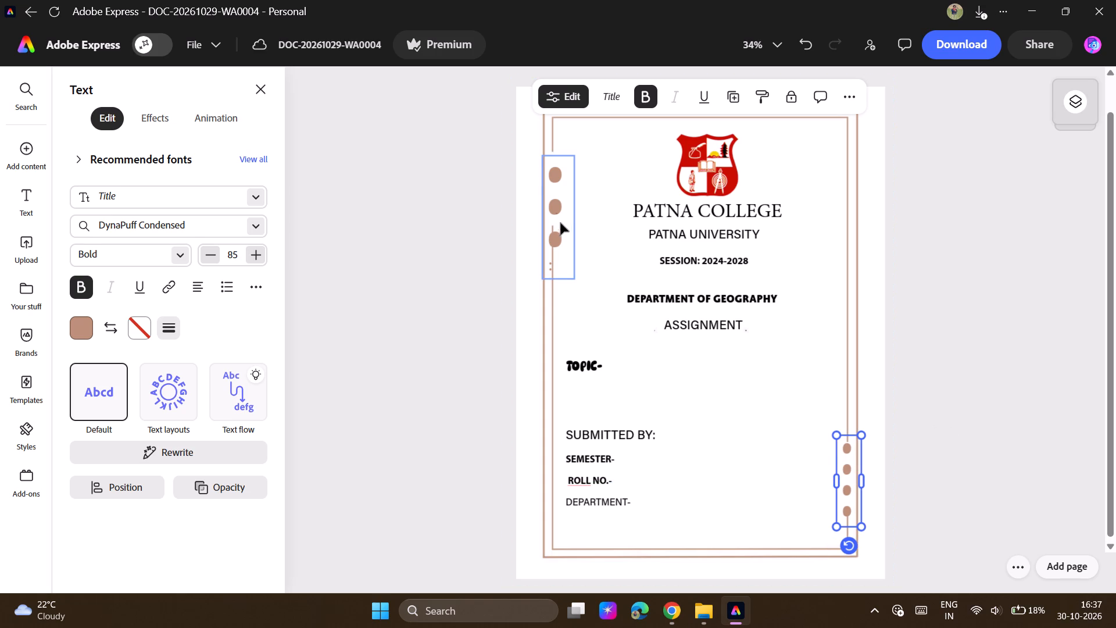
Move the column of brown dots on the page's upper-left border slightly up and toward the page edge.
left_click_drag(556, 212, 552, 195)
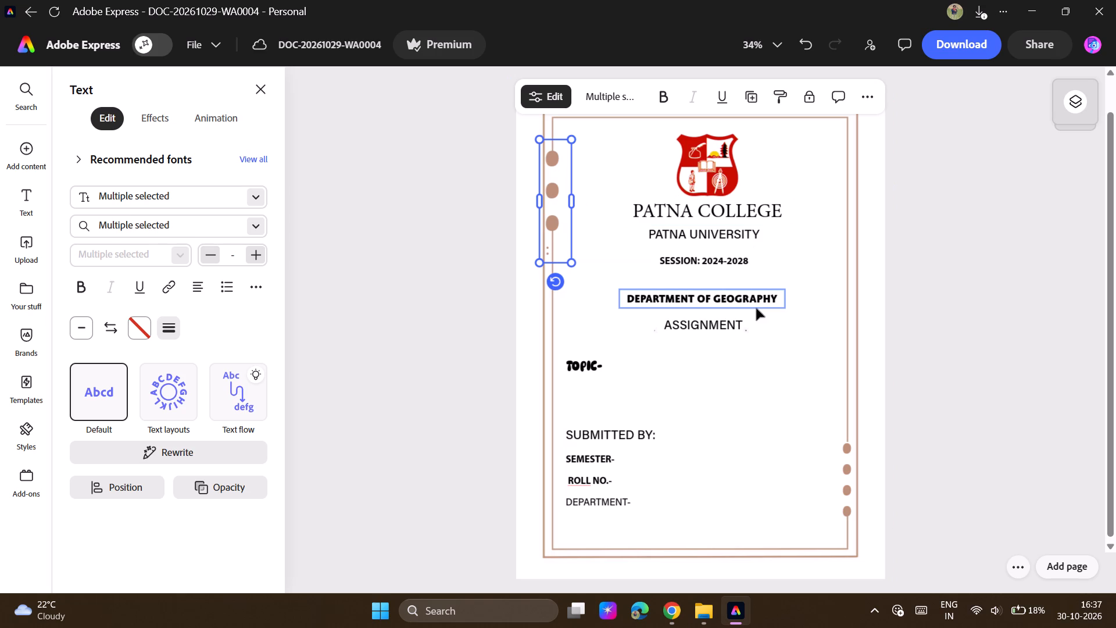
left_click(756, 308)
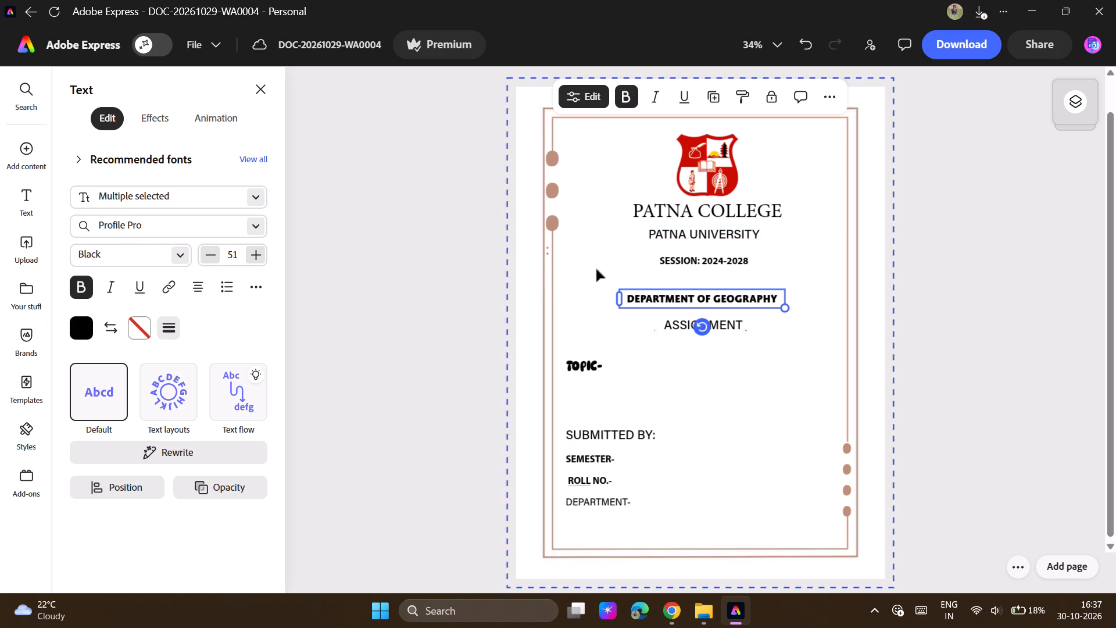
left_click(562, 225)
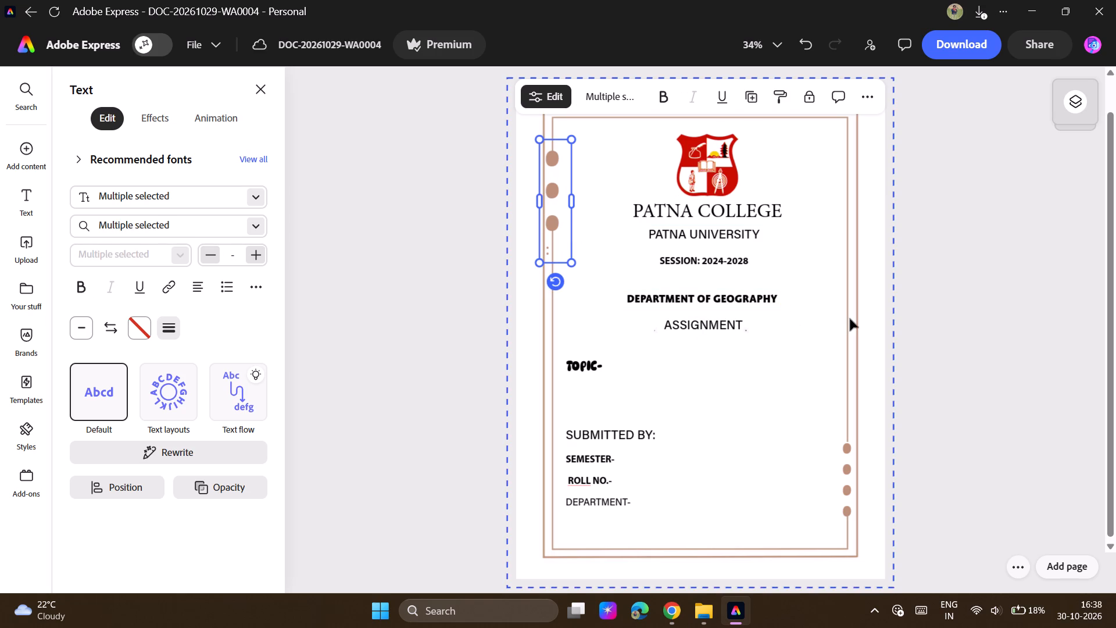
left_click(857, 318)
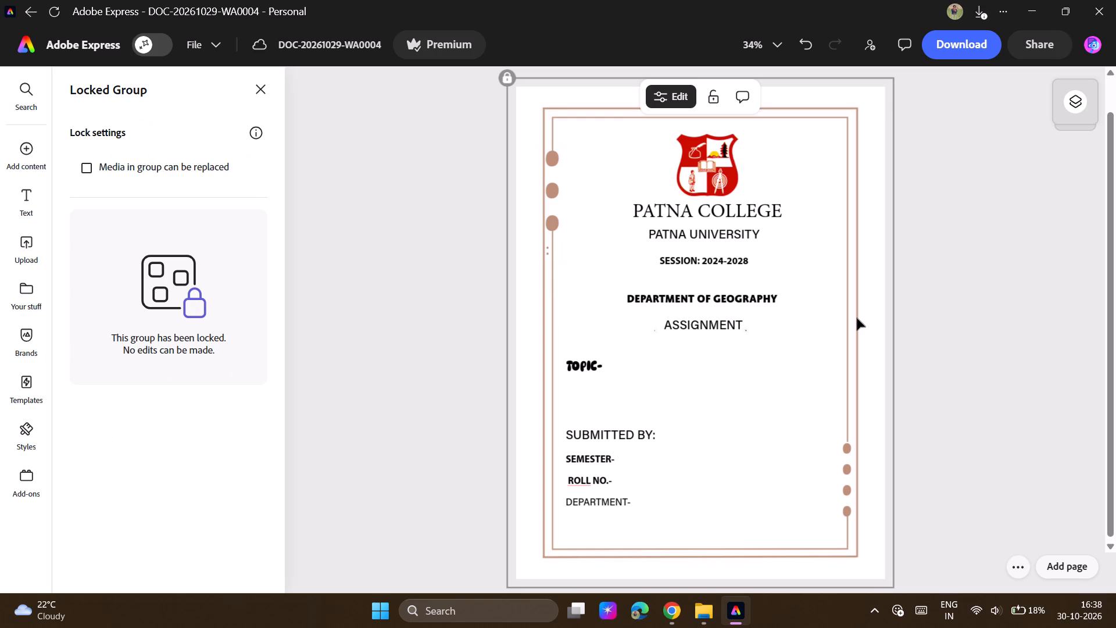
Download the cover page in PDF Standard format with accessibility tags added.
left_click(961, 52)
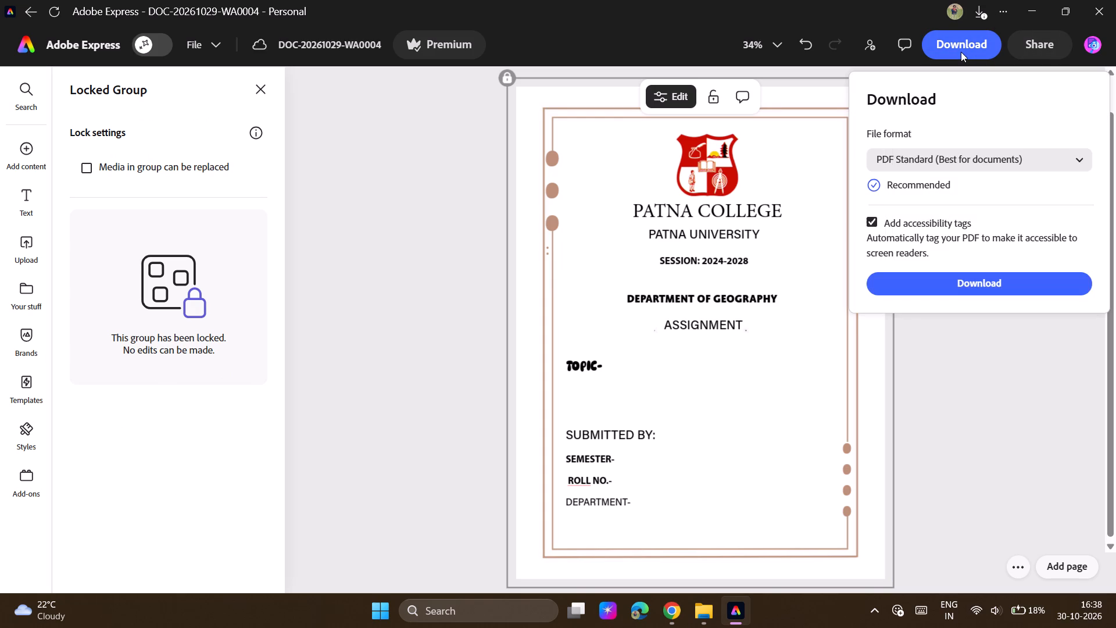
left_click(999, 288)
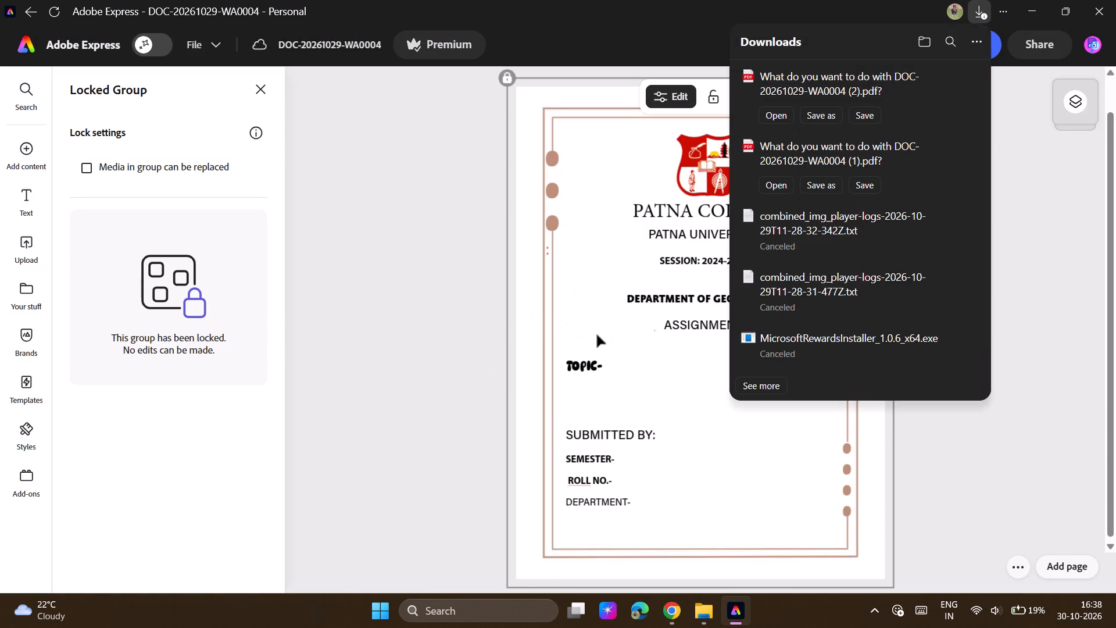
left_click(967, 48)
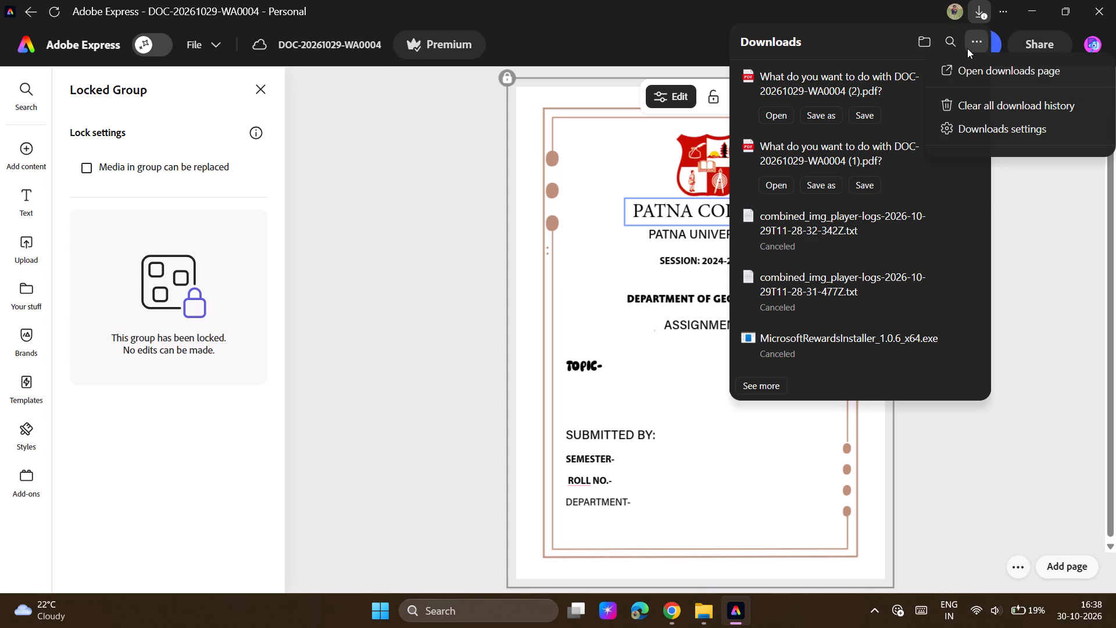
left_click(425, 184)
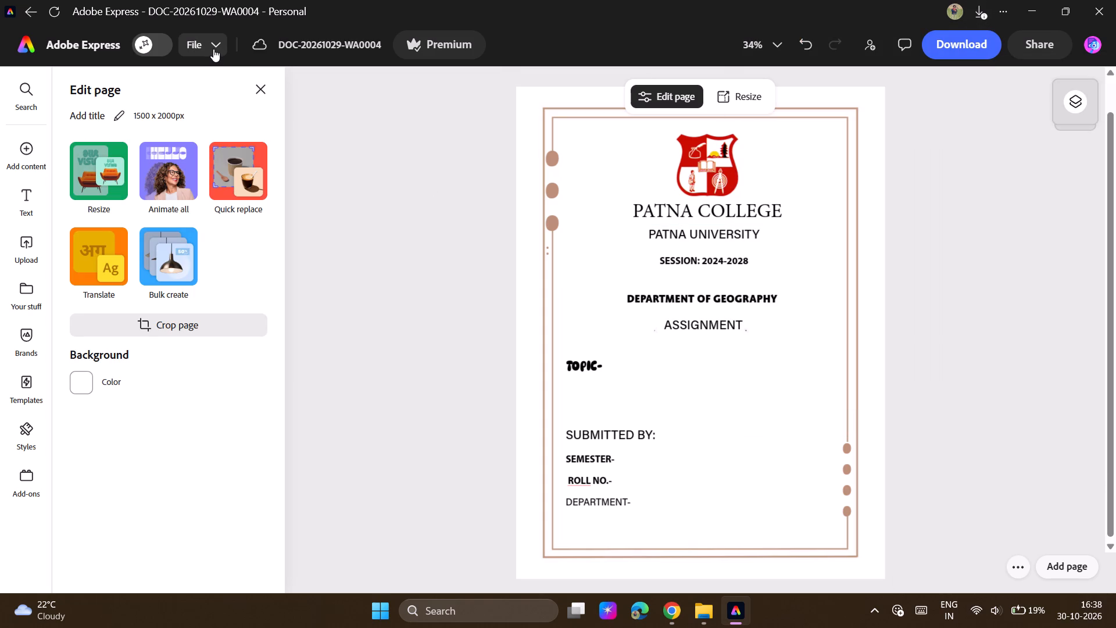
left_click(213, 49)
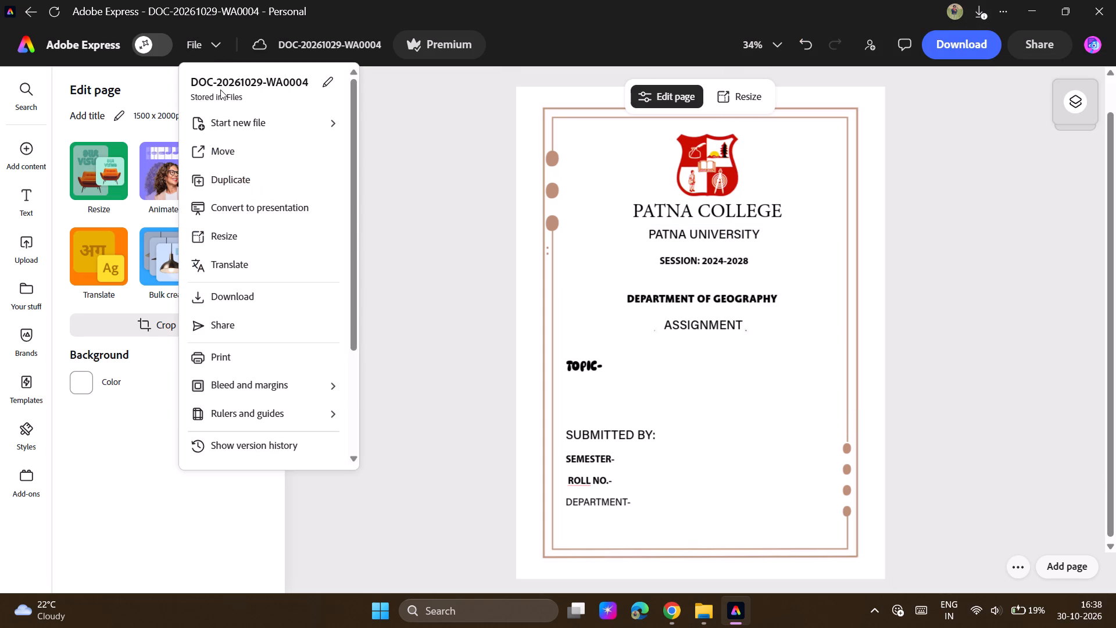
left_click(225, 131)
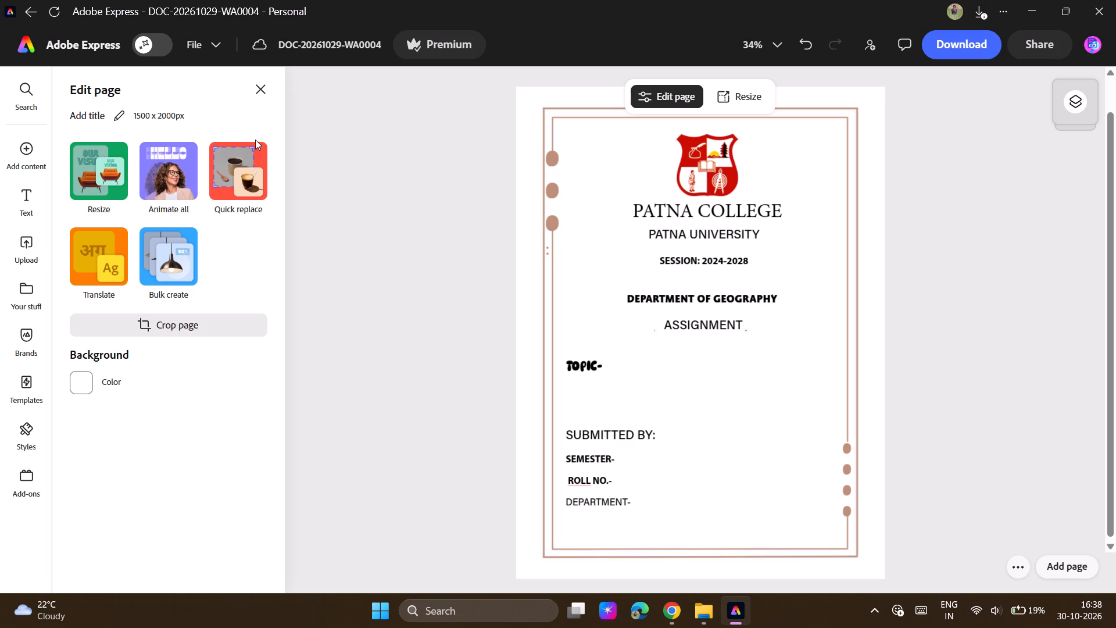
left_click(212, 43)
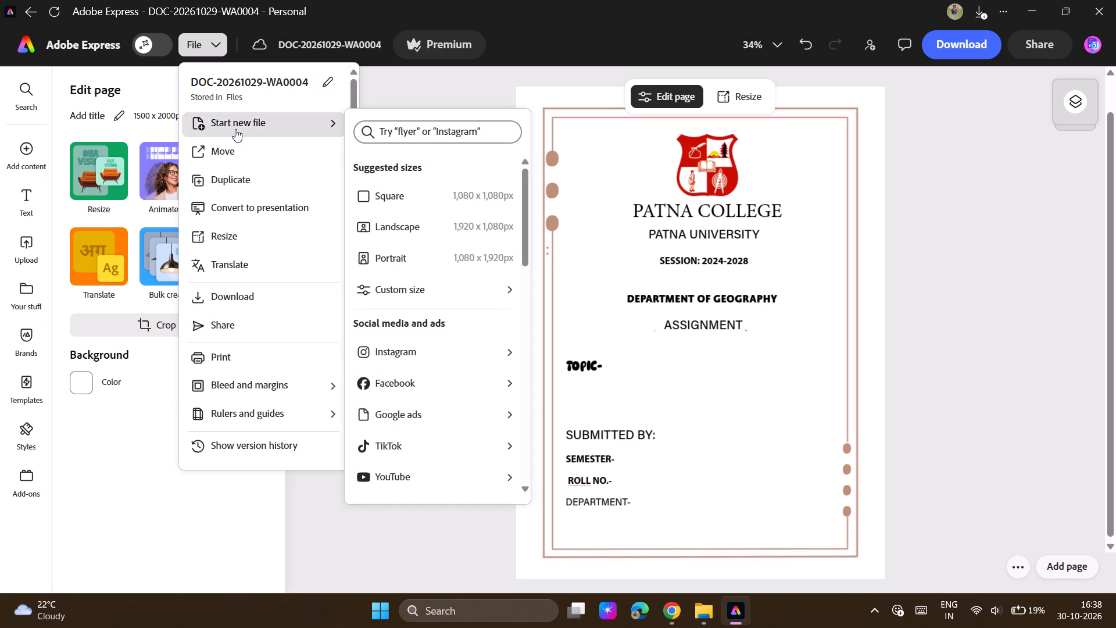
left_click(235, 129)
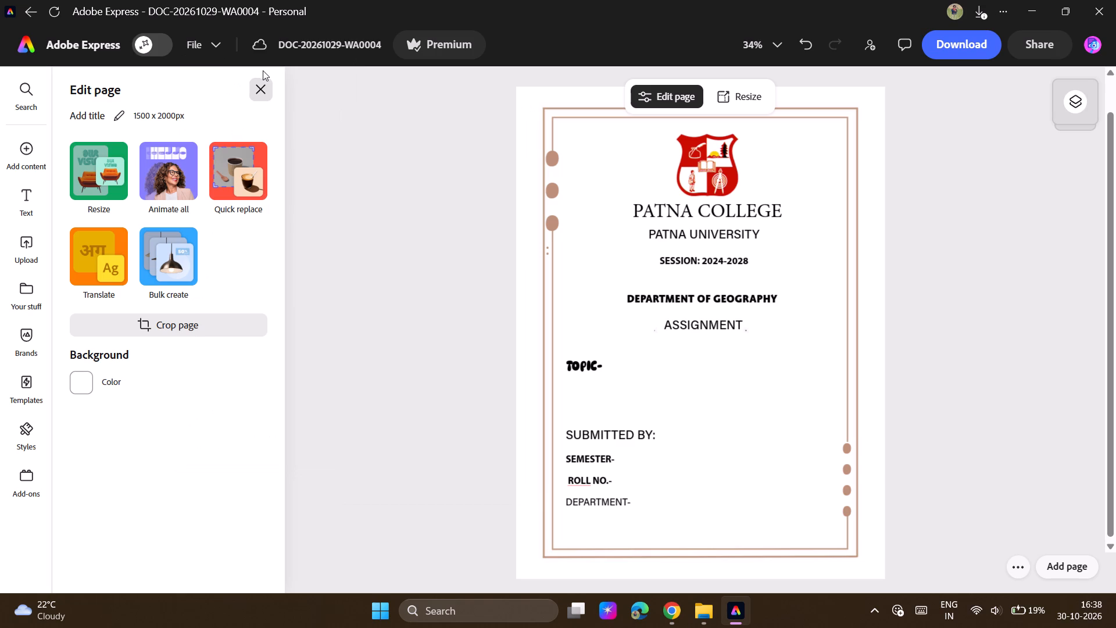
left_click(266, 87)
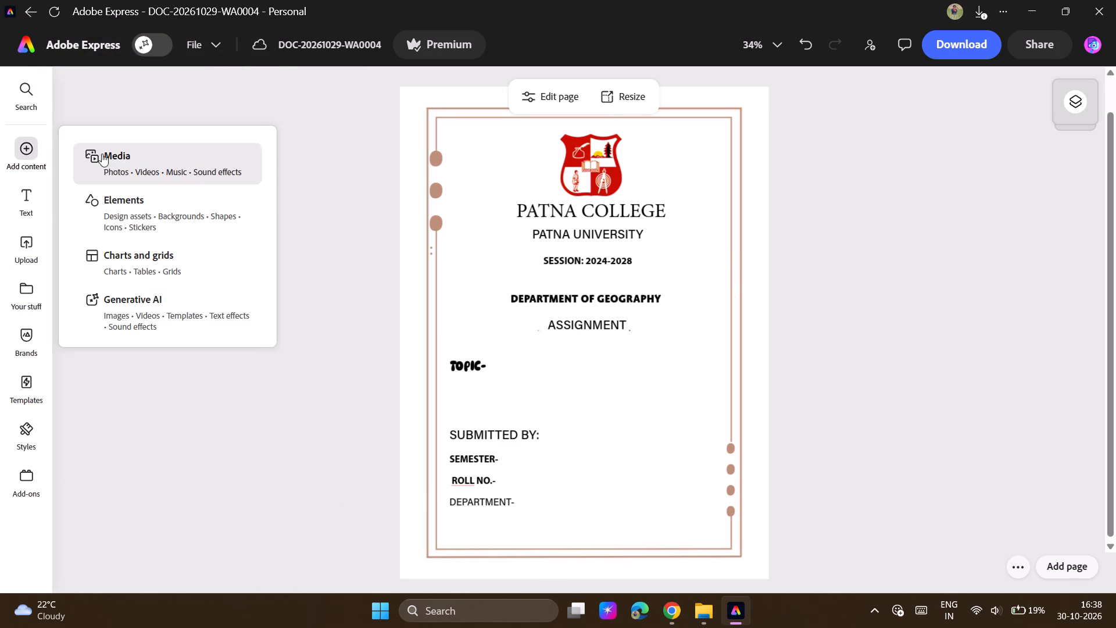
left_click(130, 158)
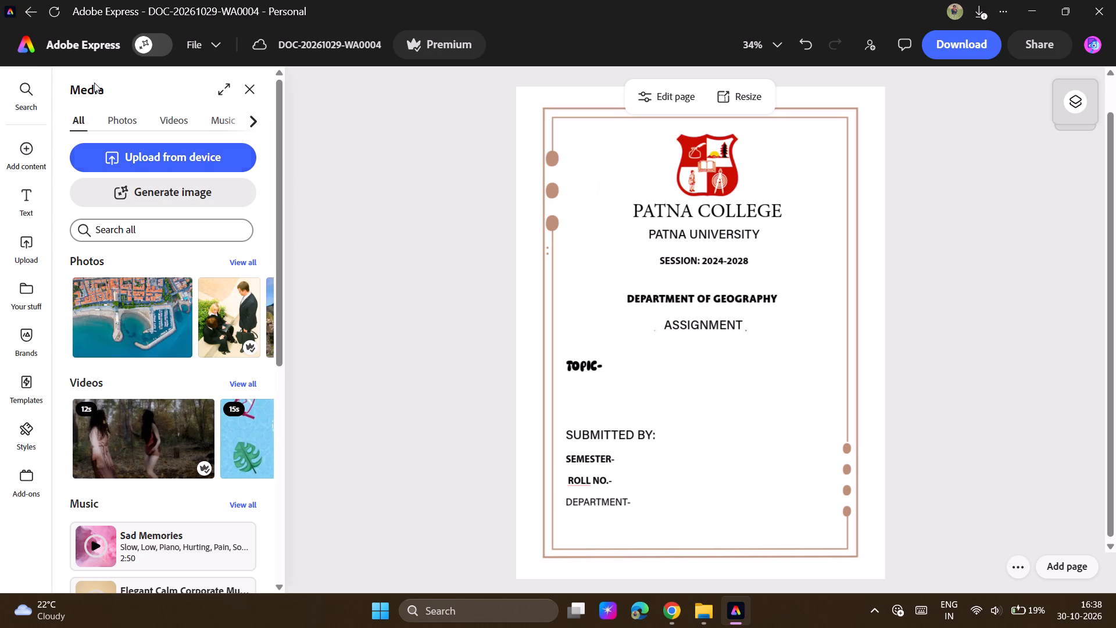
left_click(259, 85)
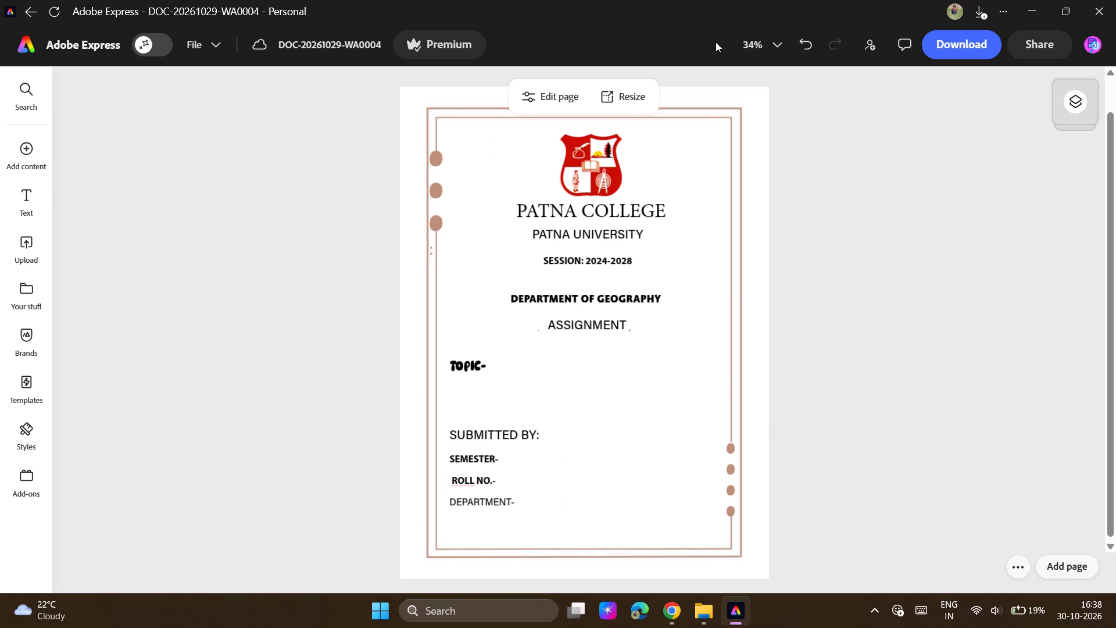
Look through the page's layers, from the lower dot column and DEPARTMENT- text down to the college logo.
left_click(1076, 110)
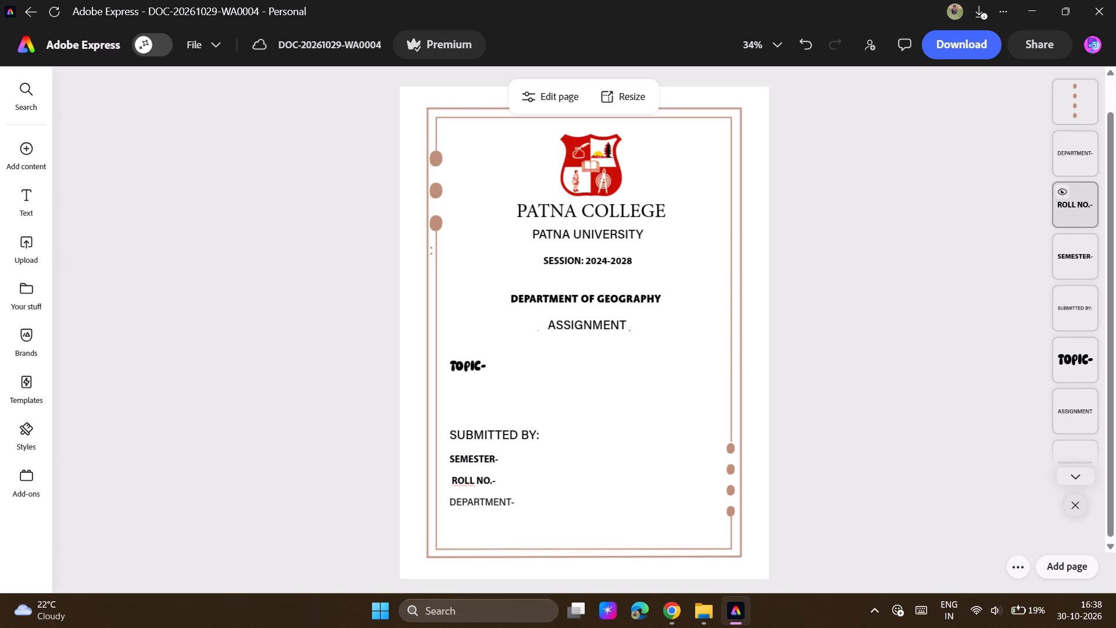
left_click(1069, 97)
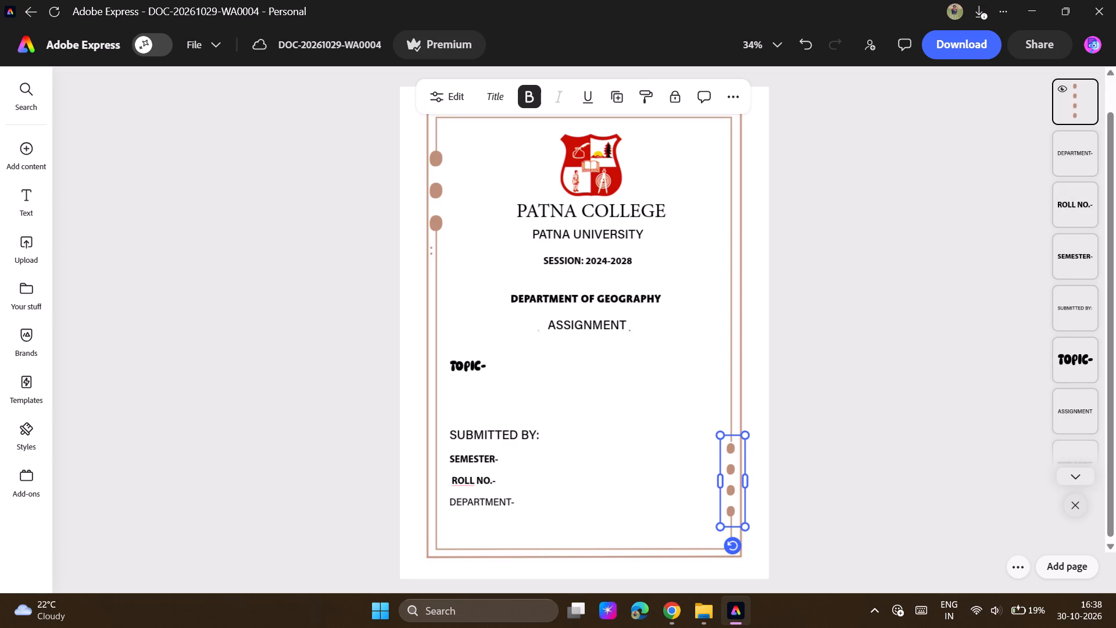
left_click(1078, 153)
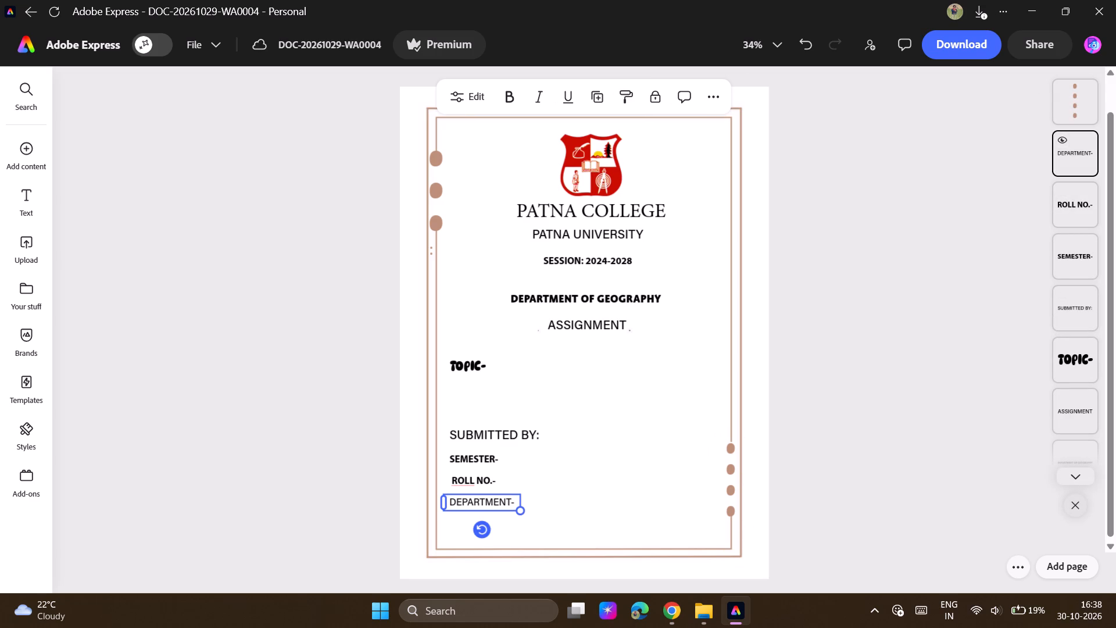
left_click(1081, 163)
scroll(1082, 293, "down", 6)
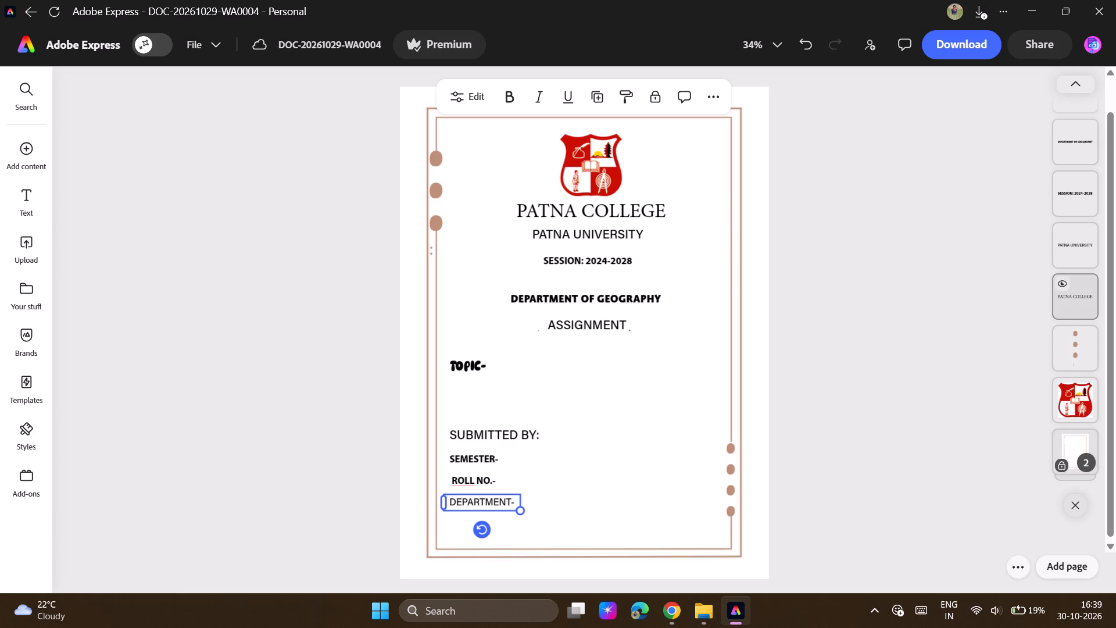
left_click(1079, 399)
left_click(1079, 399)
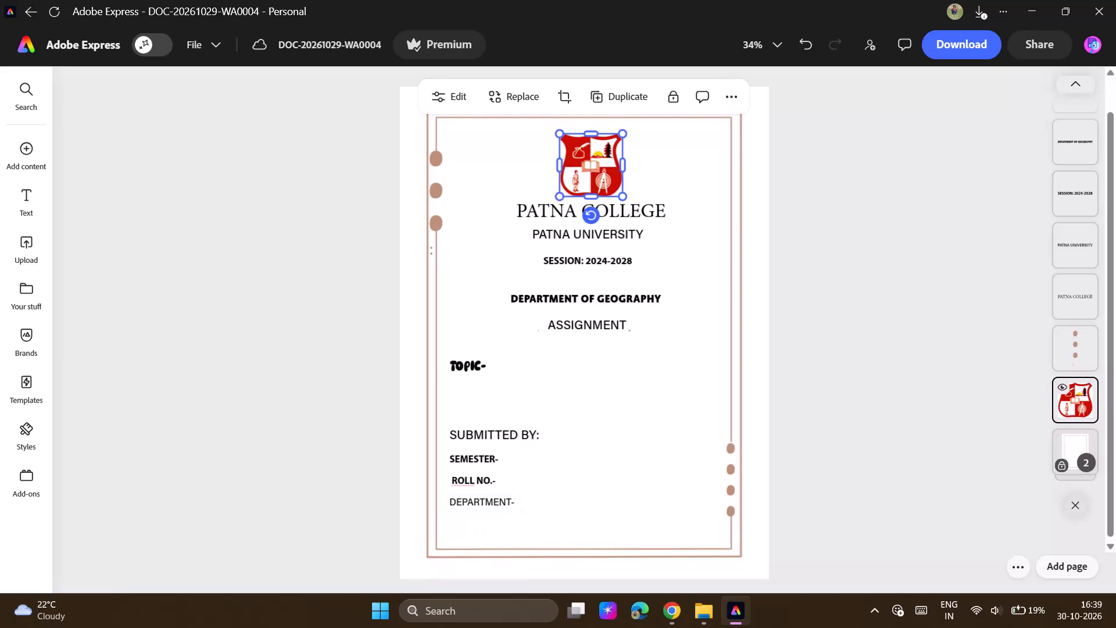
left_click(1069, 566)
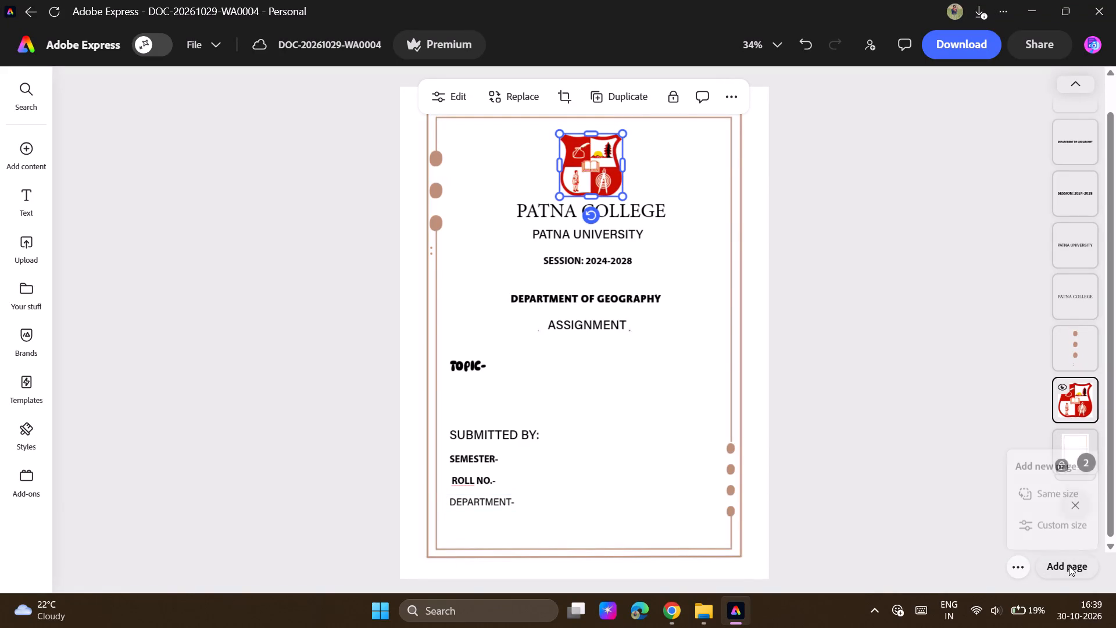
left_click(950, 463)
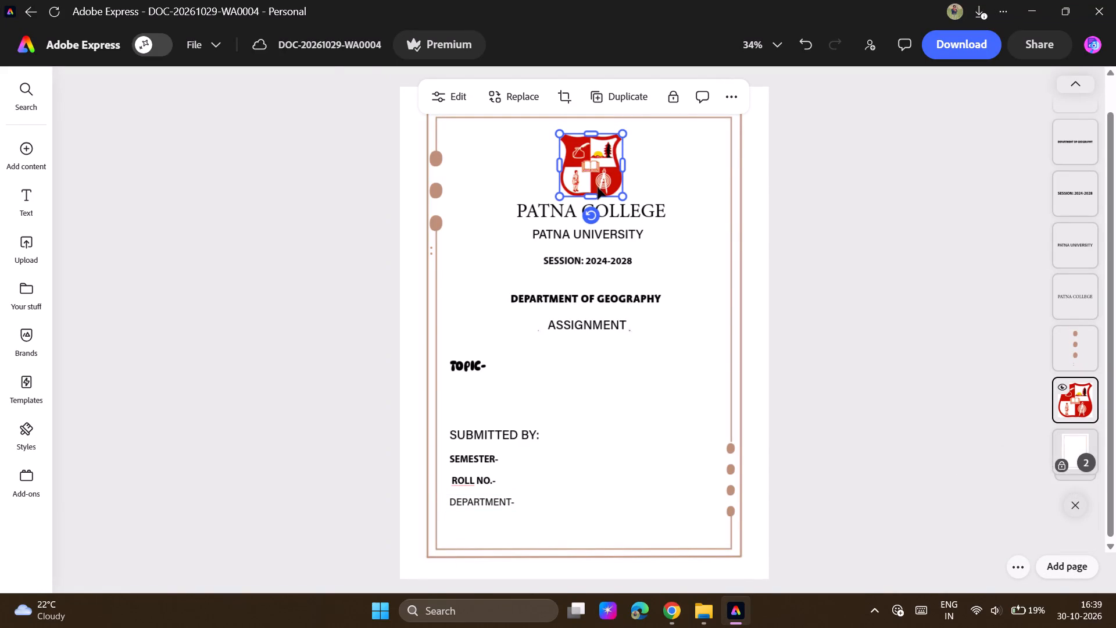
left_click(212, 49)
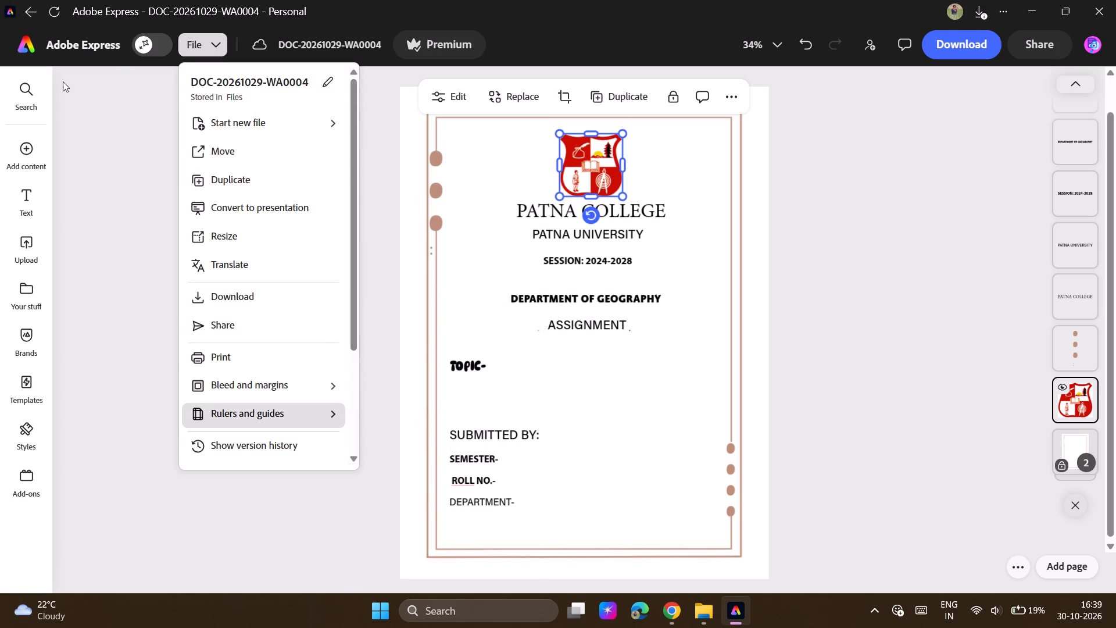
Leave the cover page design and return to the Adobe Express home page.
left_click(72, 44)
left_click(72, 44)
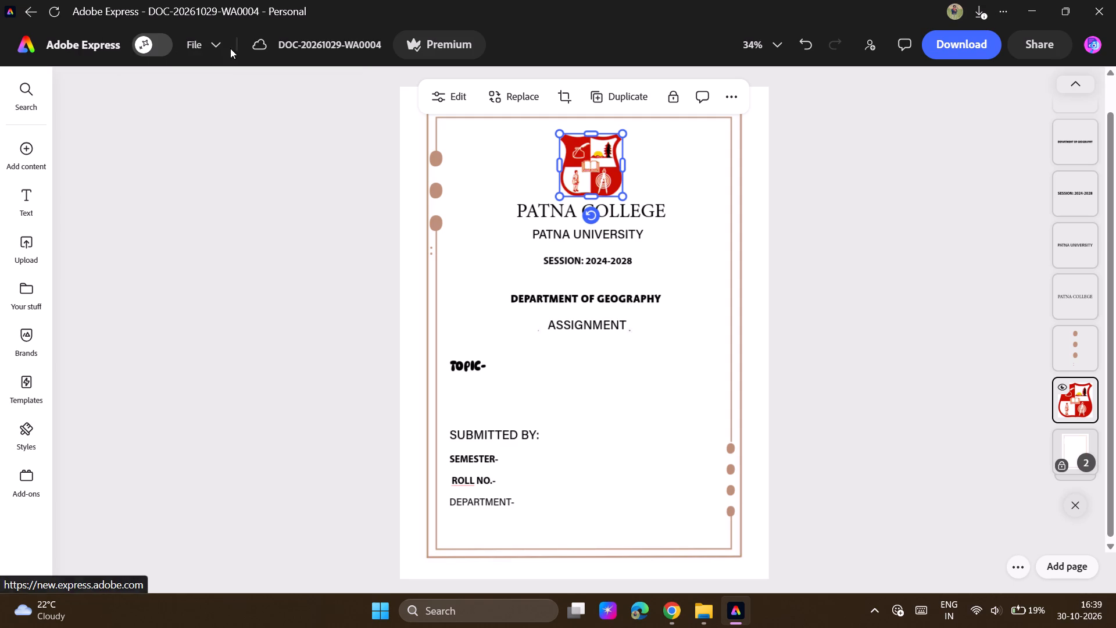
left_click(208, 41)
left_click(208, 41)
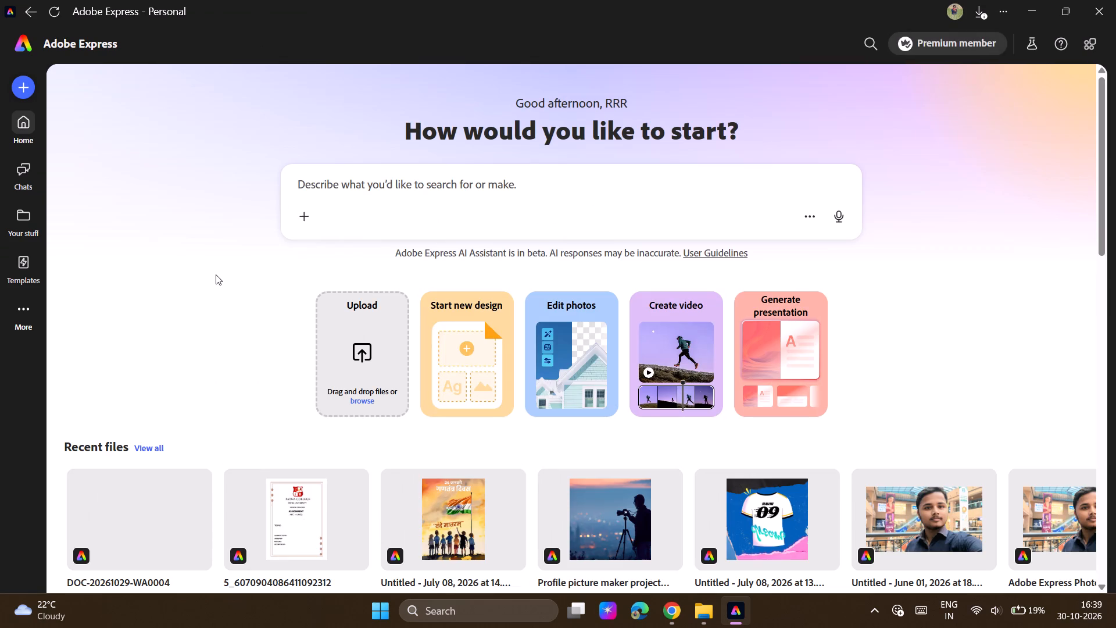
Upload DOC-20261029-WA0004 from the Downloads folder to the Edit PDF quick action.
scroll(402, 307, "down", 4)
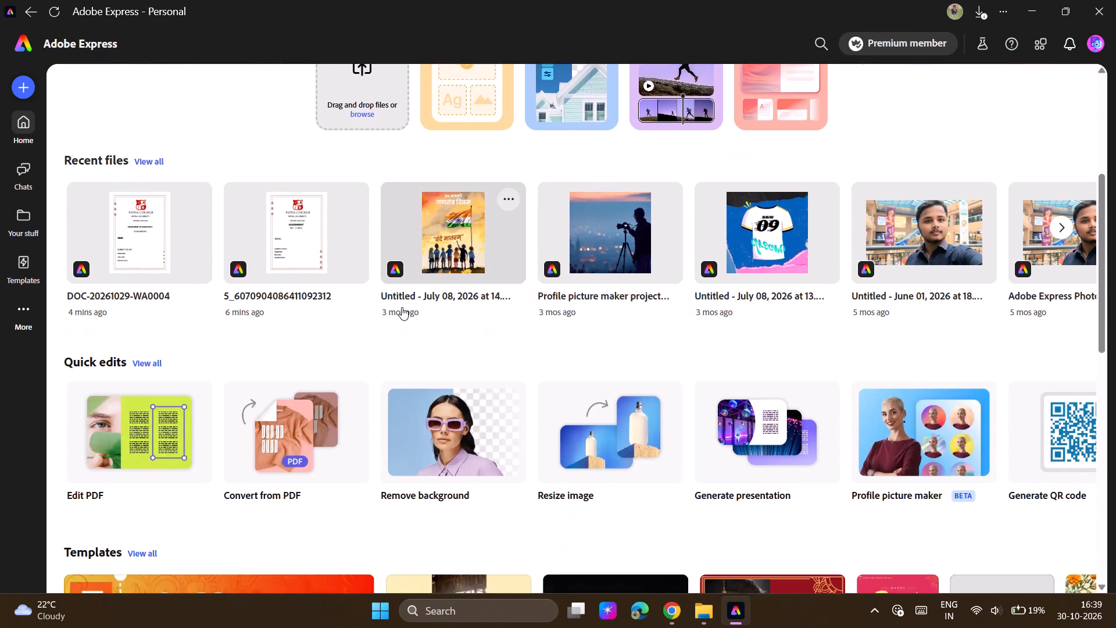
scroll(402, 307, "down", 1)
left_click(144, 353)
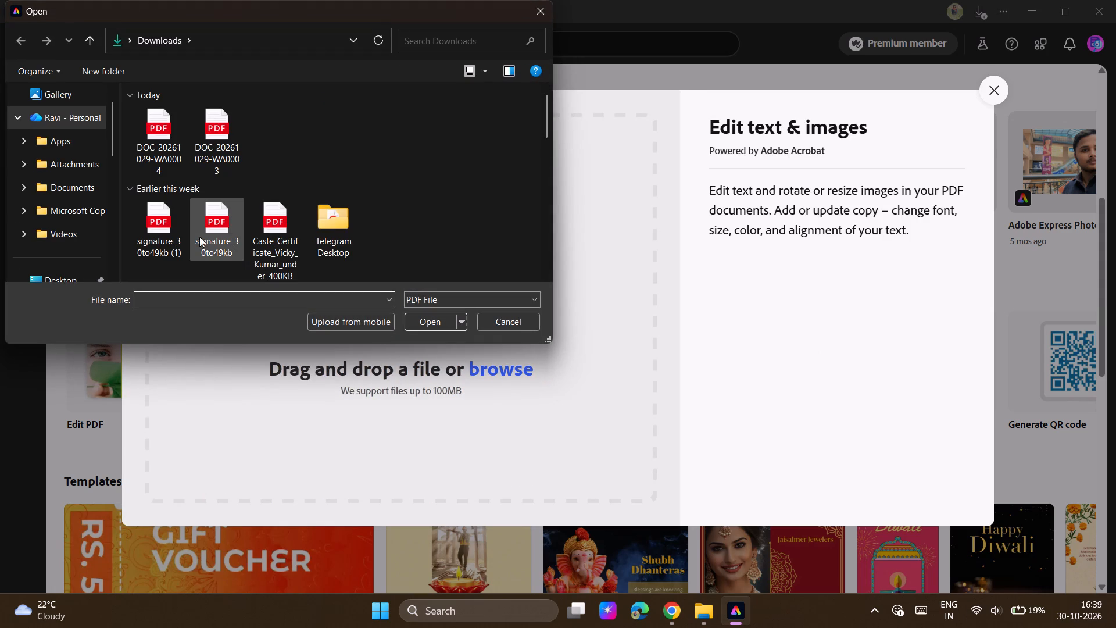
scroll(84, 204, "down", 1)
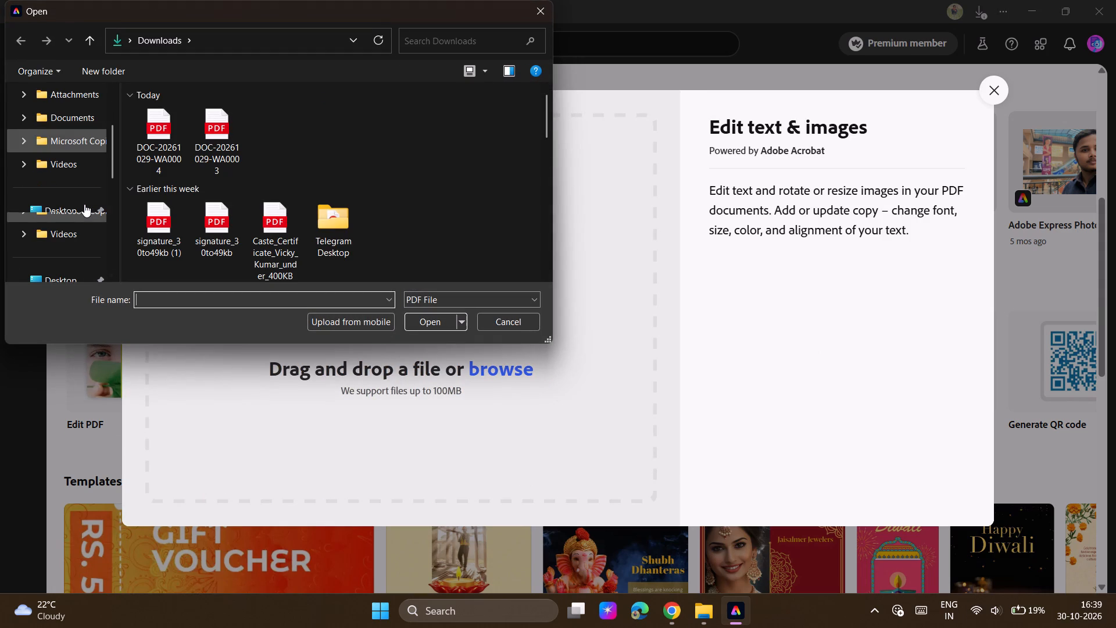
left_click(78, 244)
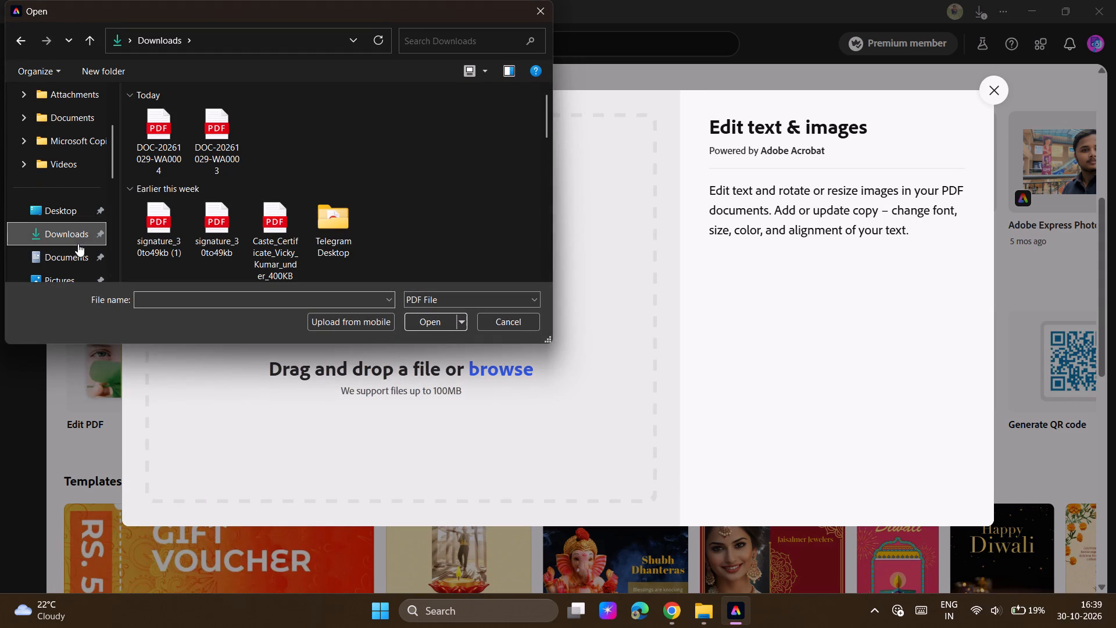
left_click(78, 244)
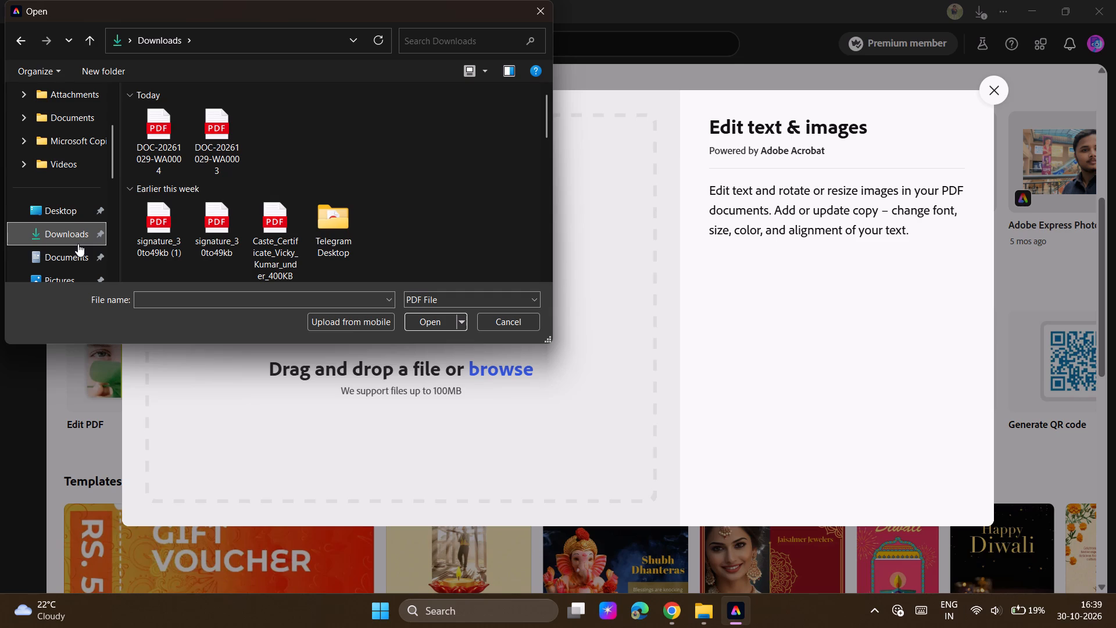
left_click(78, 244)
left_click(222, 159)
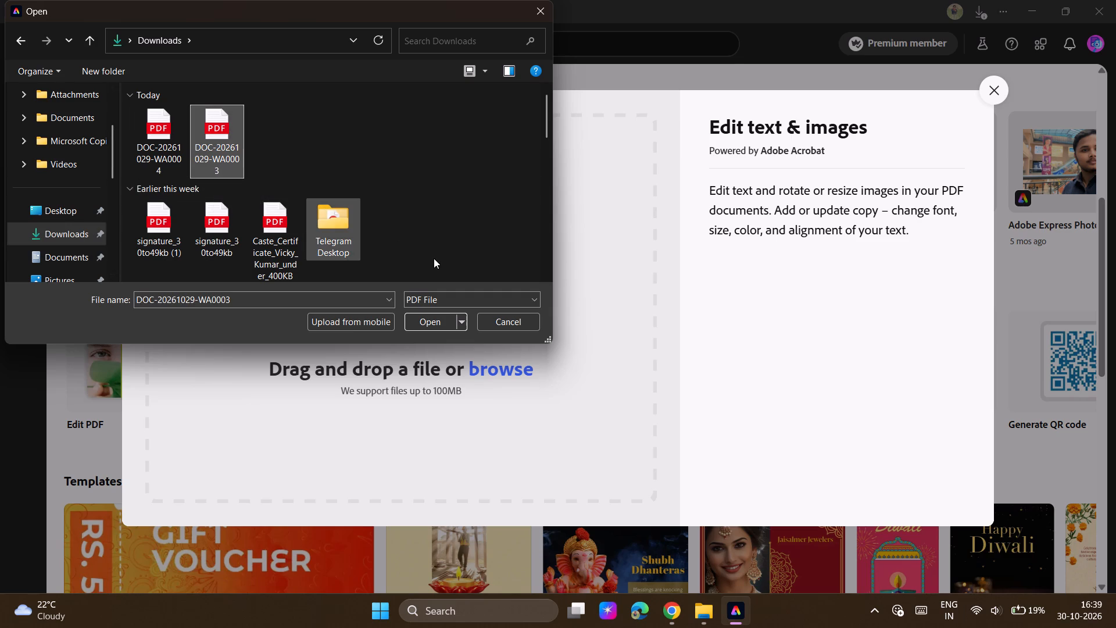
left_click(167, 142)
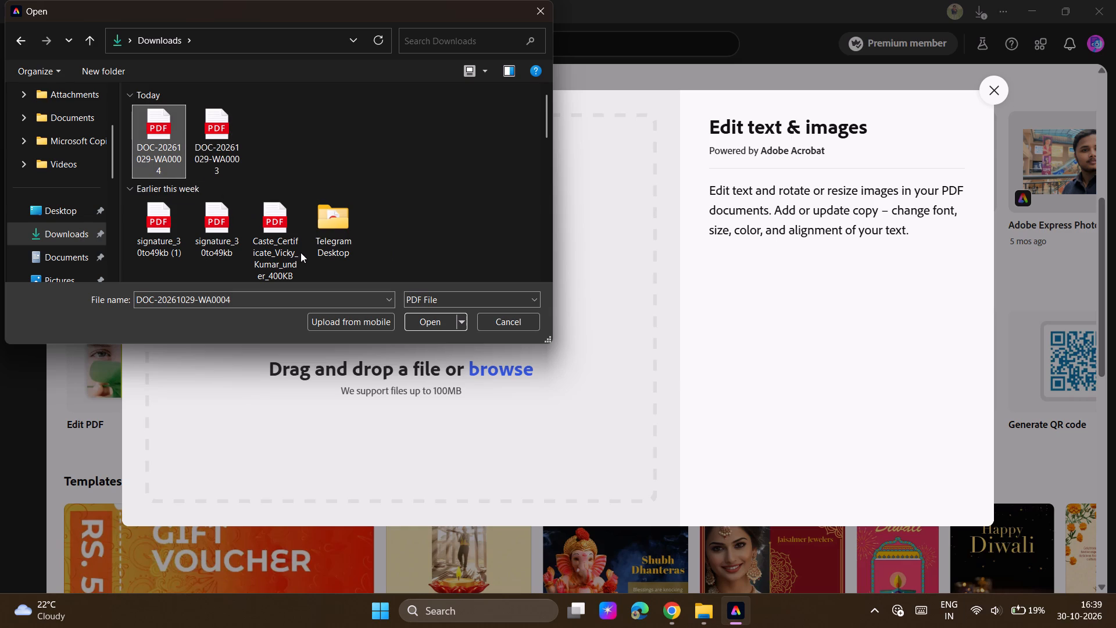
left_click(421, 318)
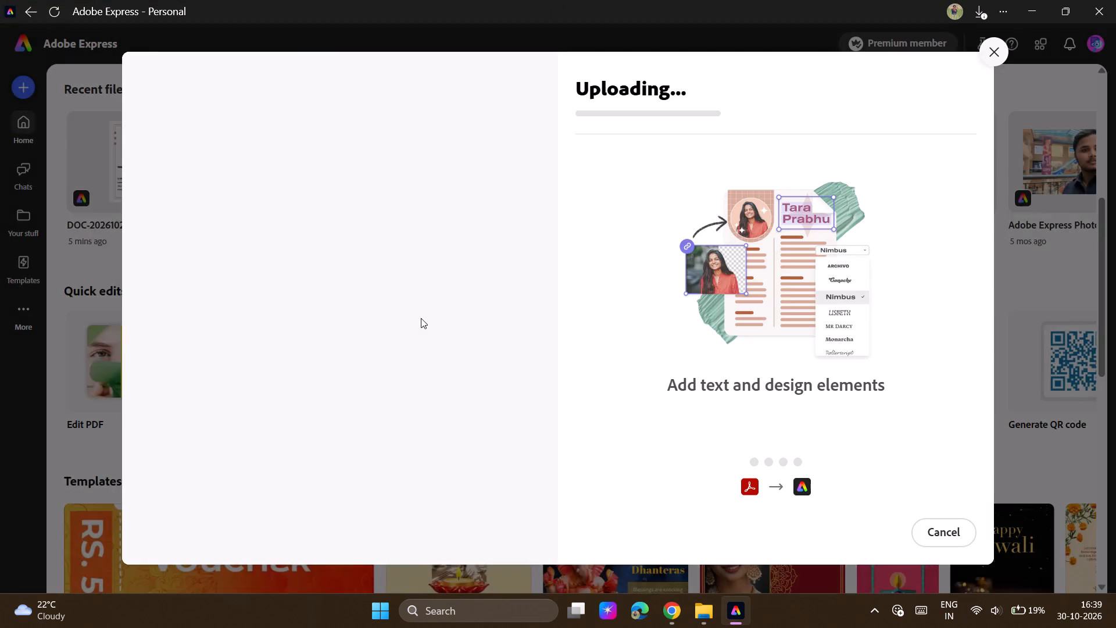
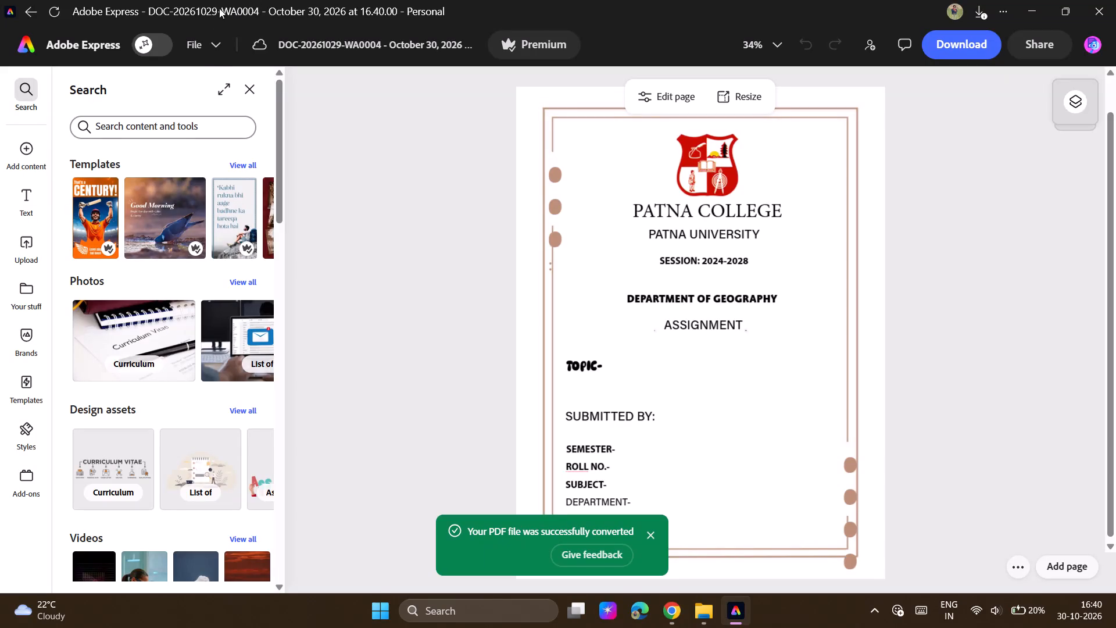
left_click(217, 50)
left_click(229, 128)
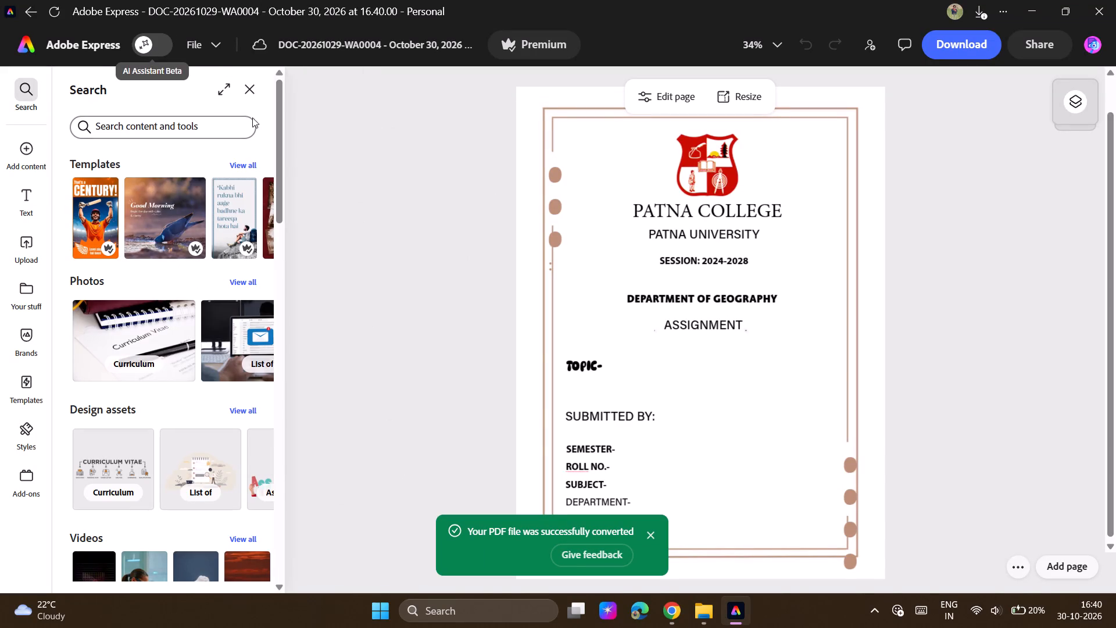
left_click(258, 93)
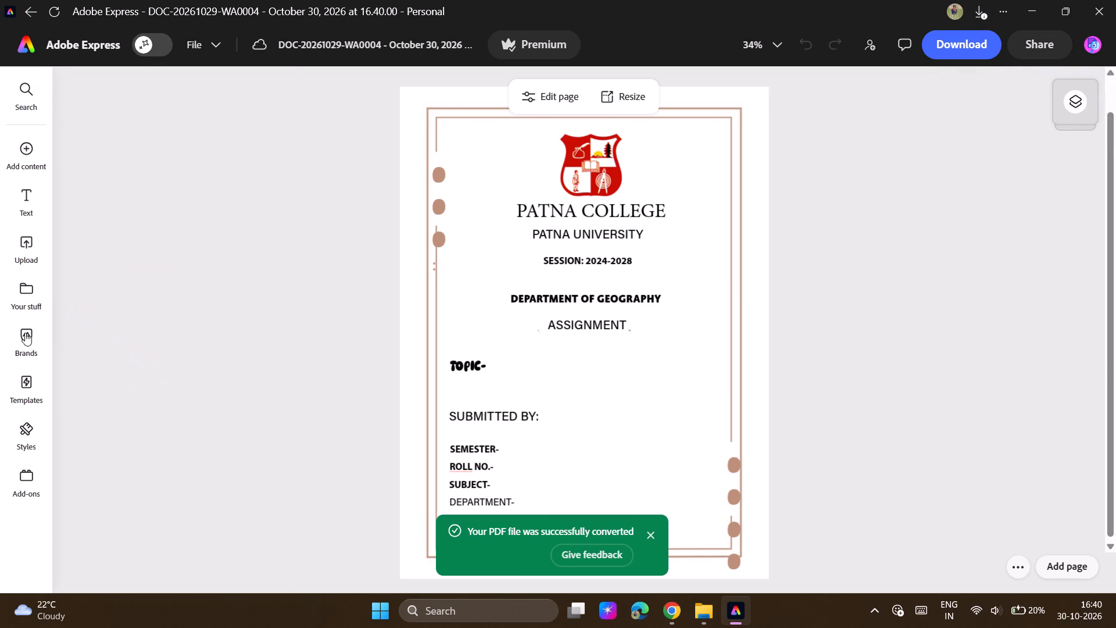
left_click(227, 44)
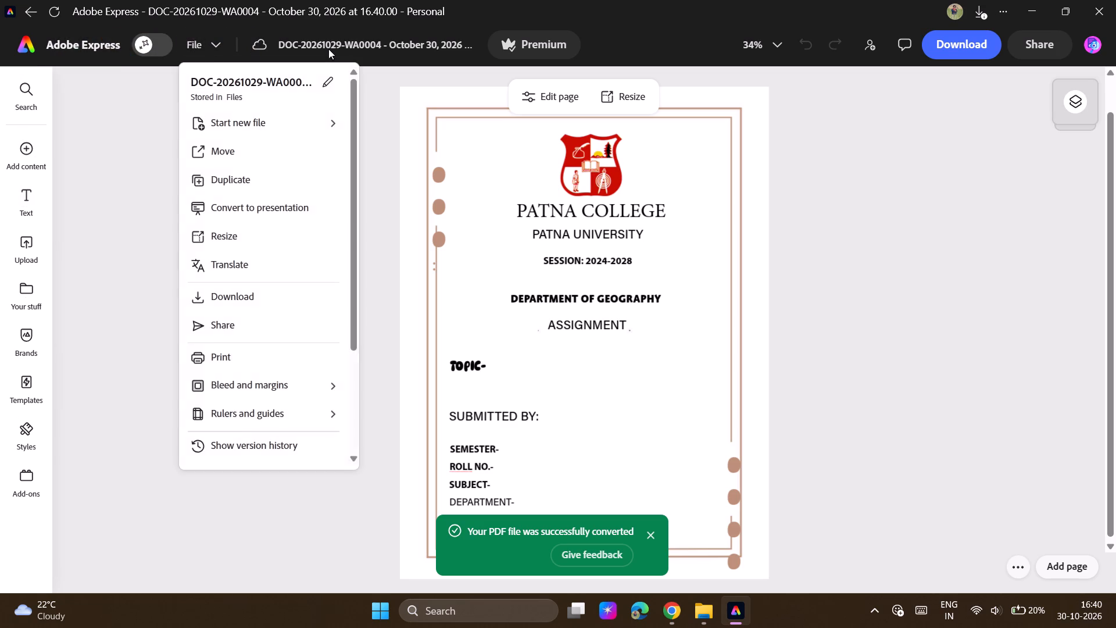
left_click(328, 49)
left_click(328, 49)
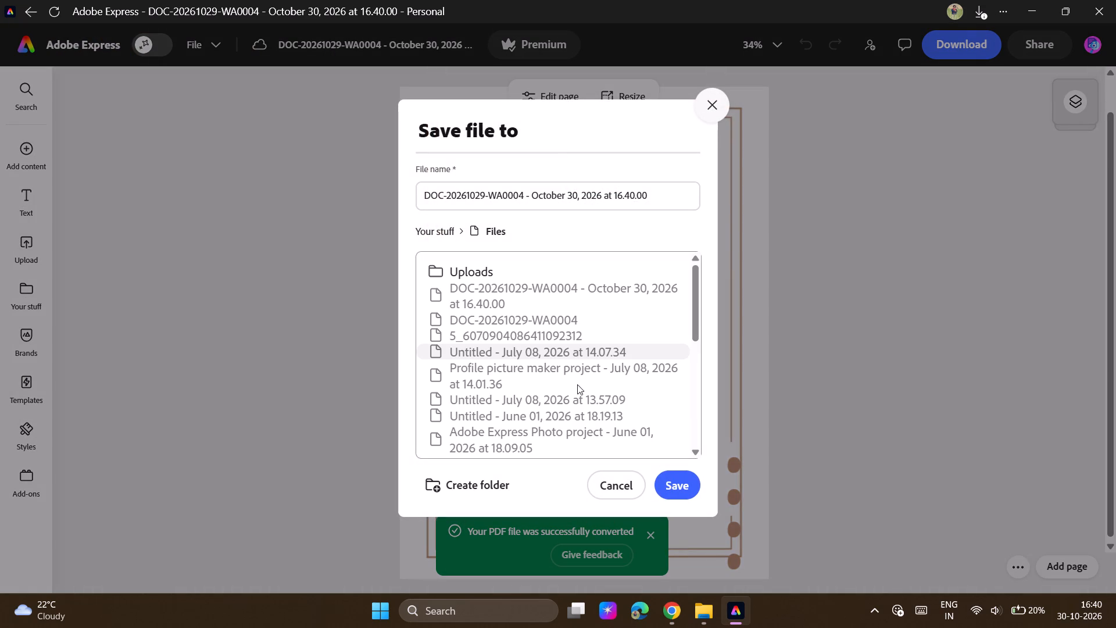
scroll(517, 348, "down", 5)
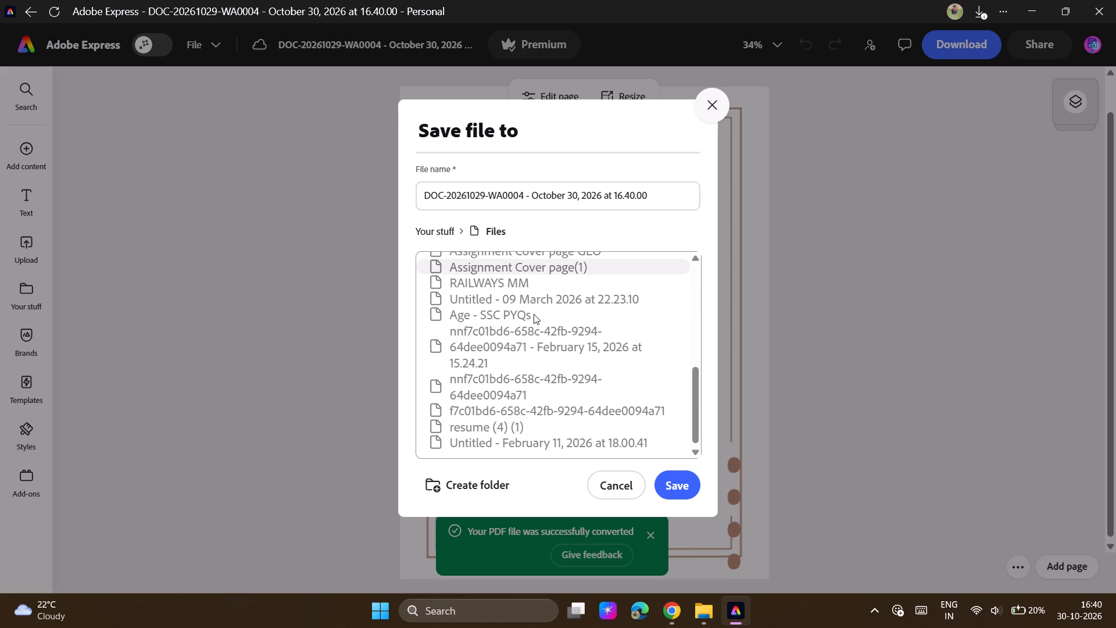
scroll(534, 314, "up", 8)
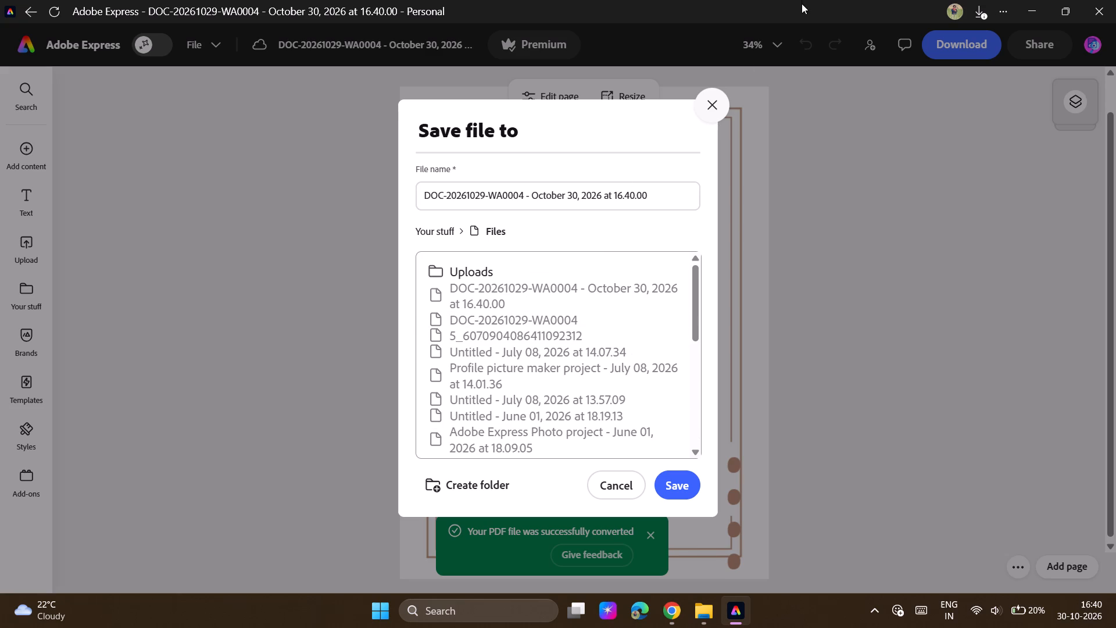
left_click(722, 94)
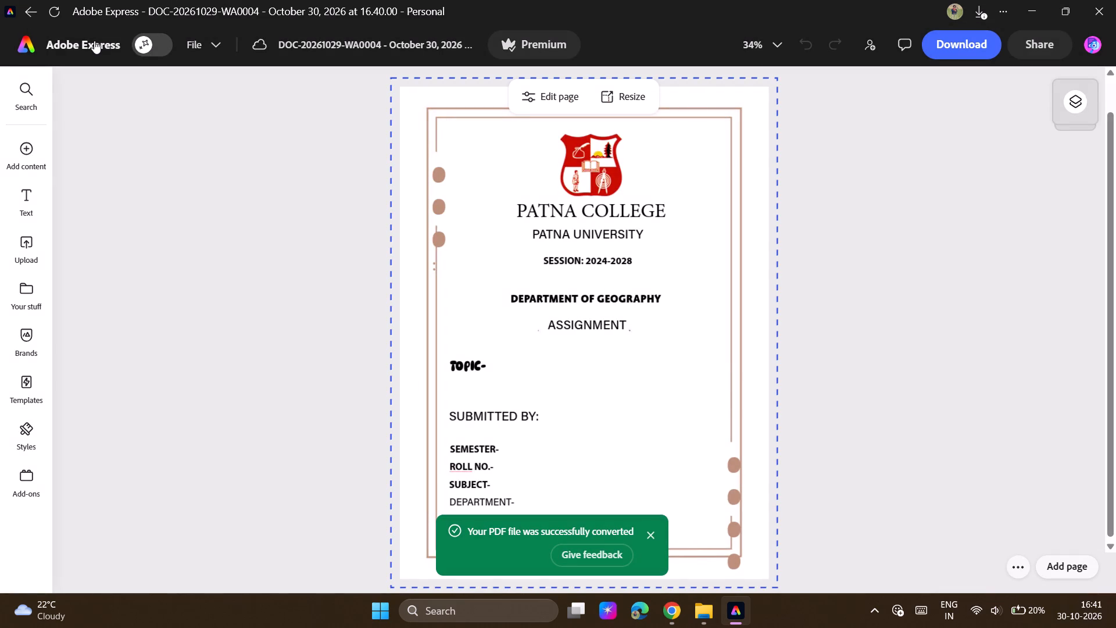
Leave the converted DOC-20261029-WA0004 design and return to the home page.
left_click(94, 41)
left_click(94, 41)
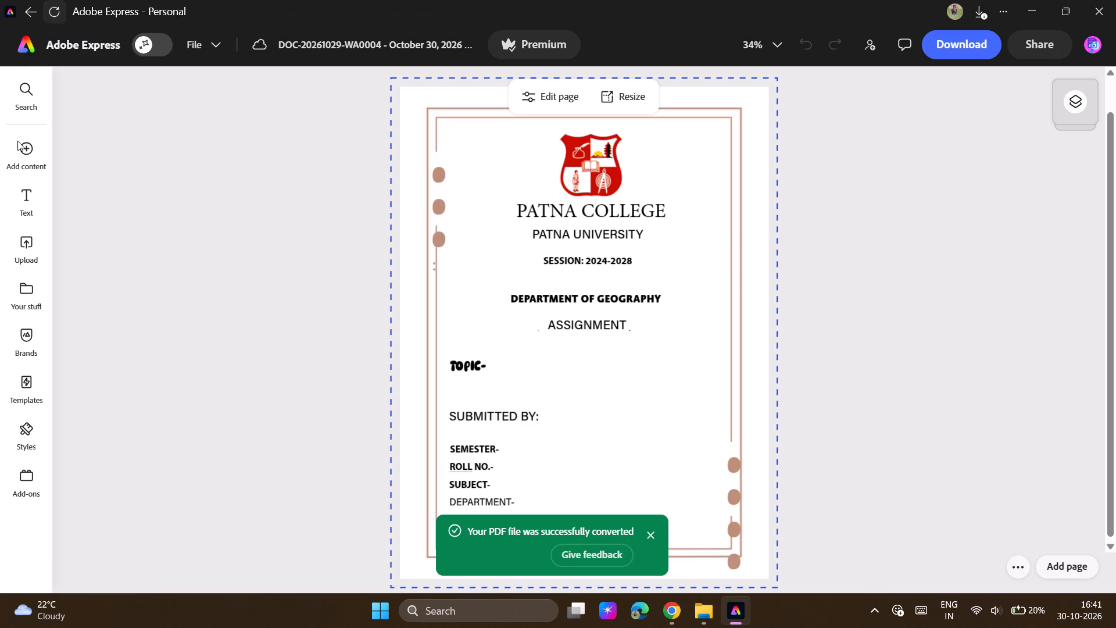
left_click_drag(17, 144, 191, 156)
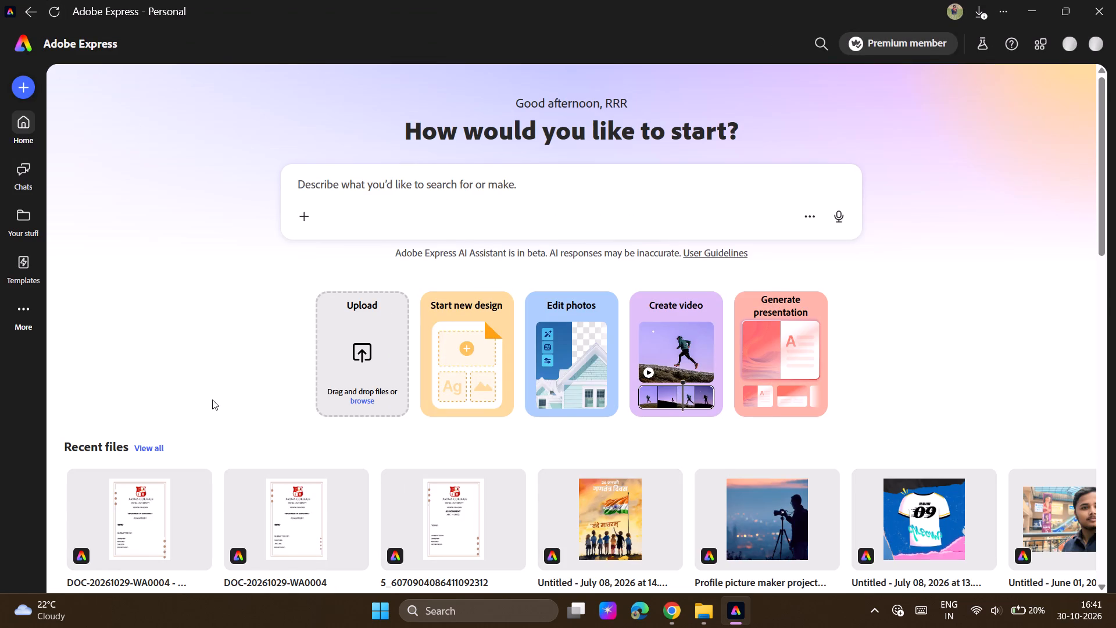
Upload DOC-20261029-WA0003 from the Downloads folder to the Edit PDF quick action and dismiss the conversion notice.
scroll(225, 379, "down", 5)
left_click(169, 359)
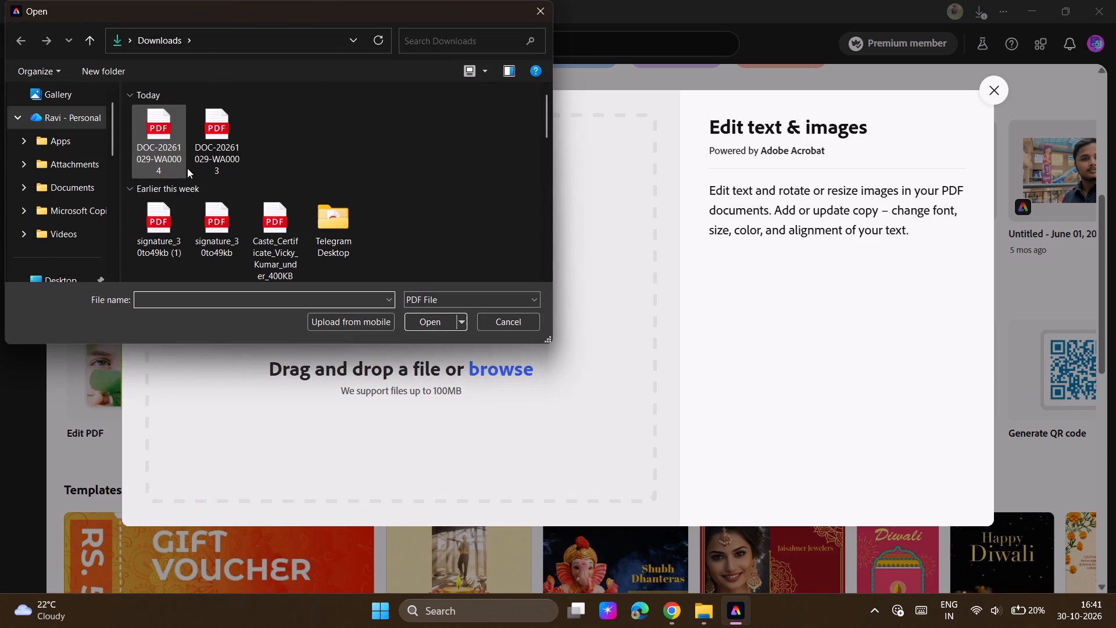
left_click(199, 166)
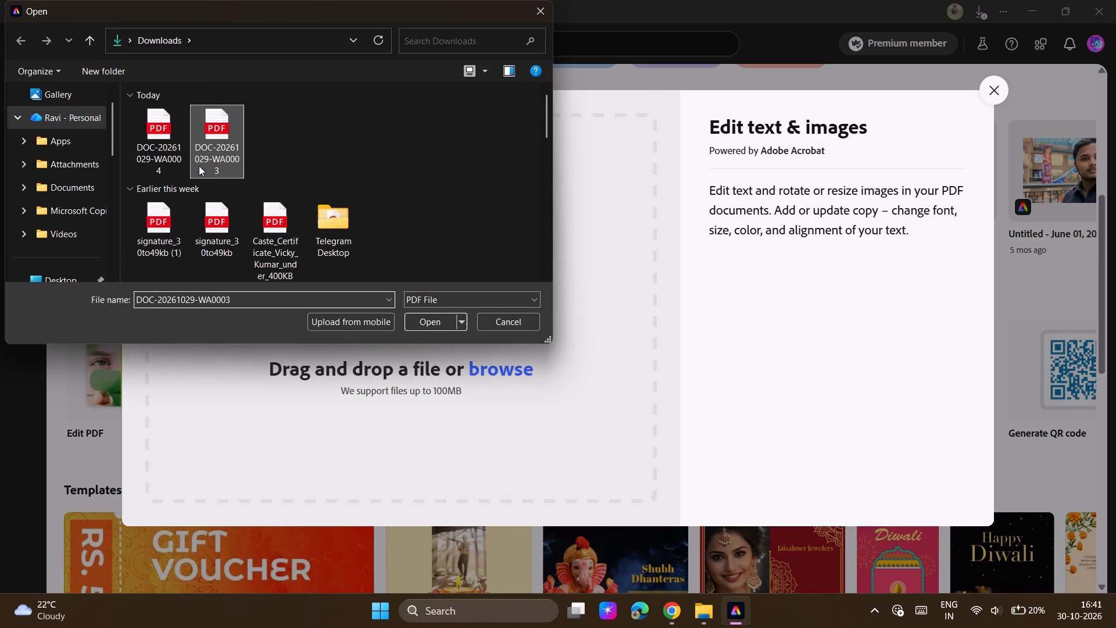
left_click(423, 319)
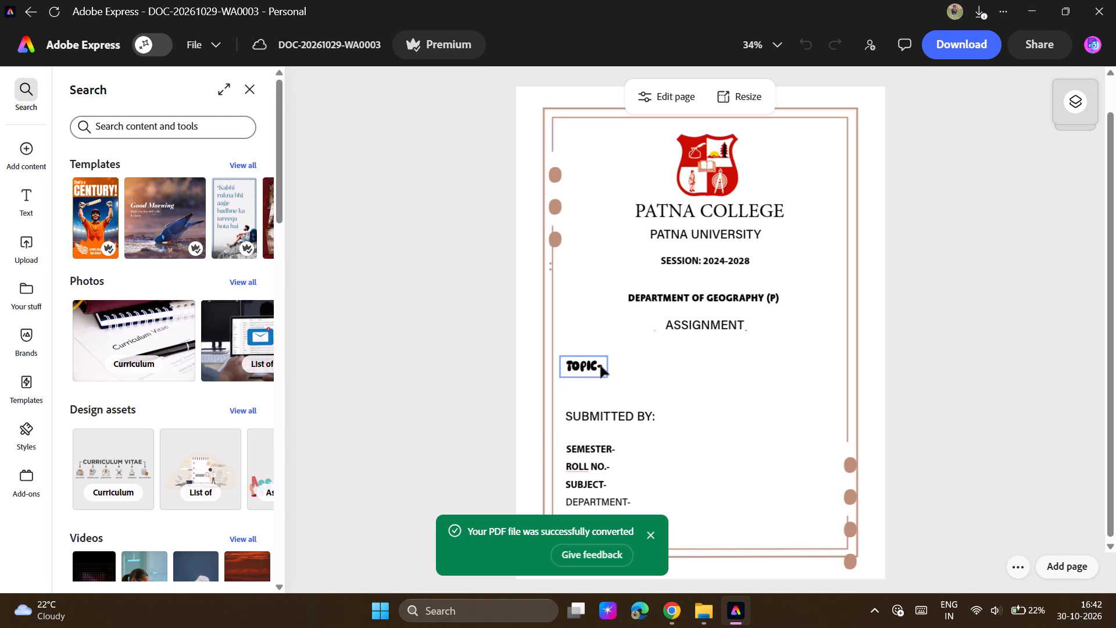
left_click(655, 531)
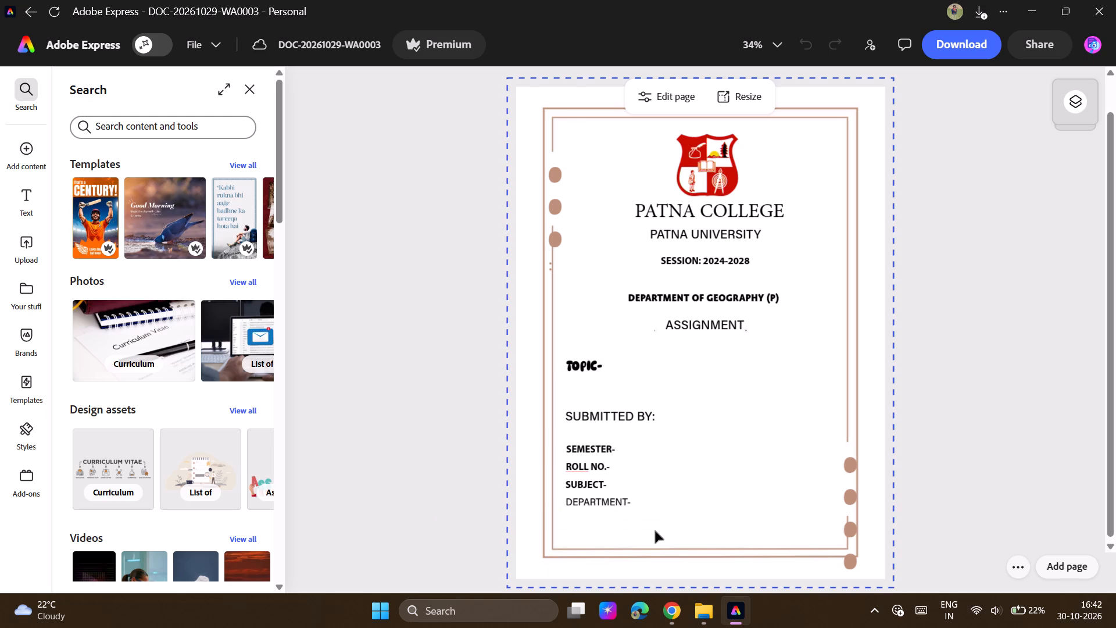
Delete the SUBJECT- line from the submission details on the cover page.
left_click(582, 488)
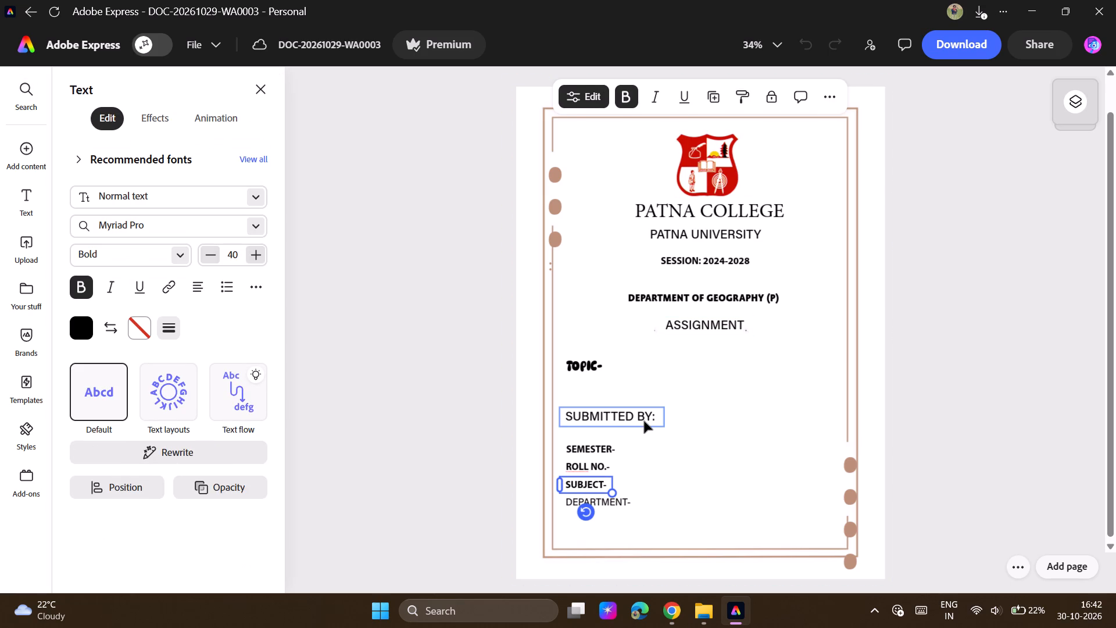
key("BackSpace")
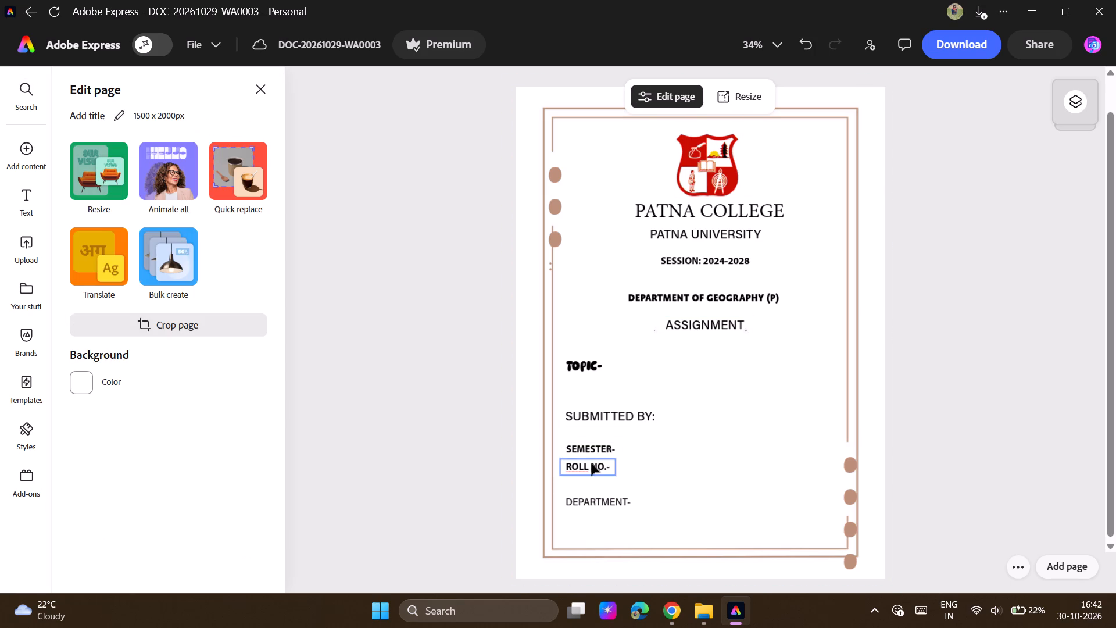
Move the ROLL NO.- line down closer to DEPARTMENT-, keeping it left-aligned with the other detail lines.
left_click(587, 472)
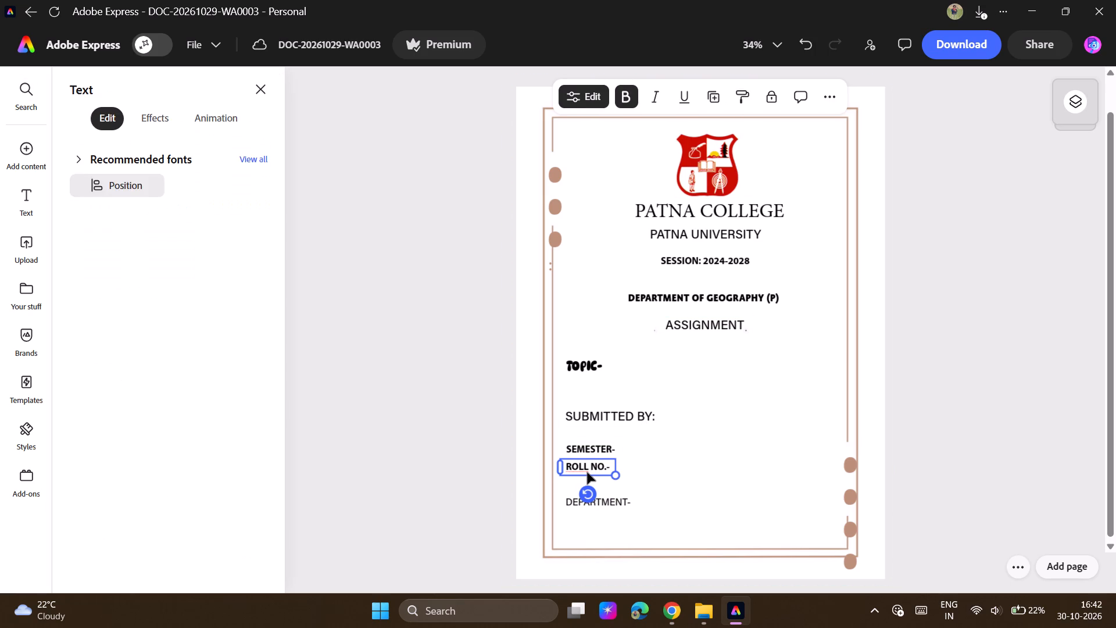
left_click_drag(587, 472, 589, 488)
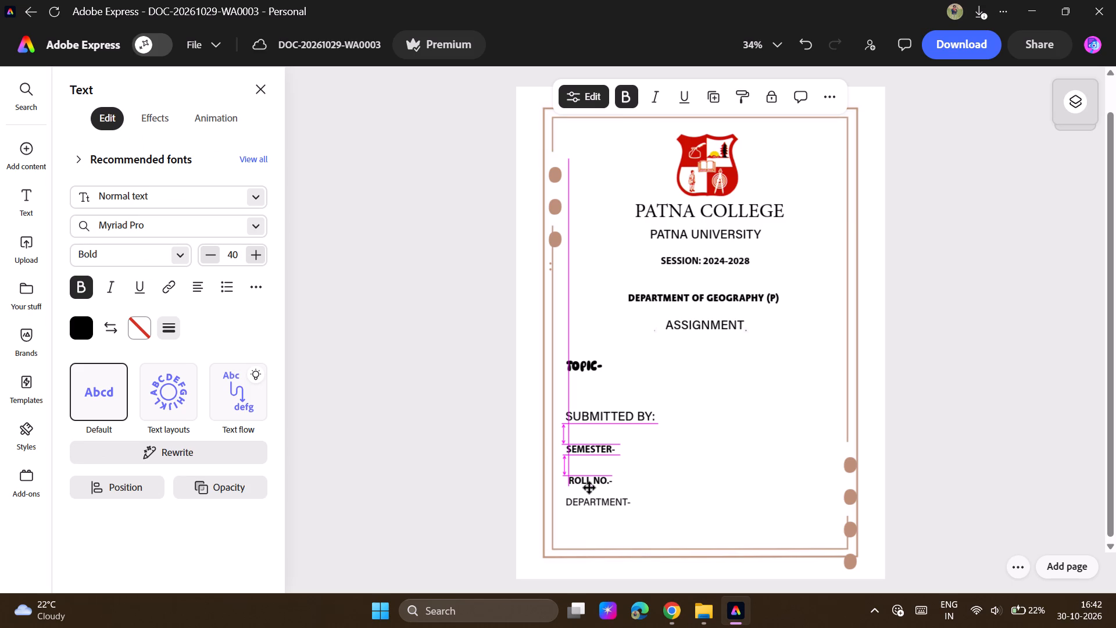
left_click_drag(589, 488, 589, 487)
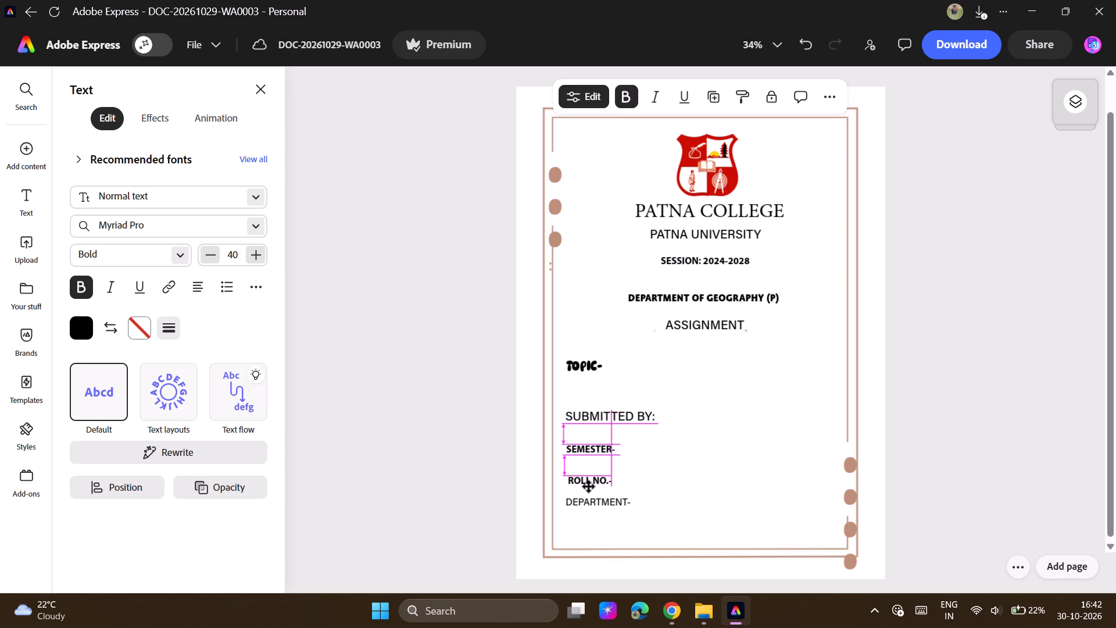
left_click_drag(589, 487, 587, 487)
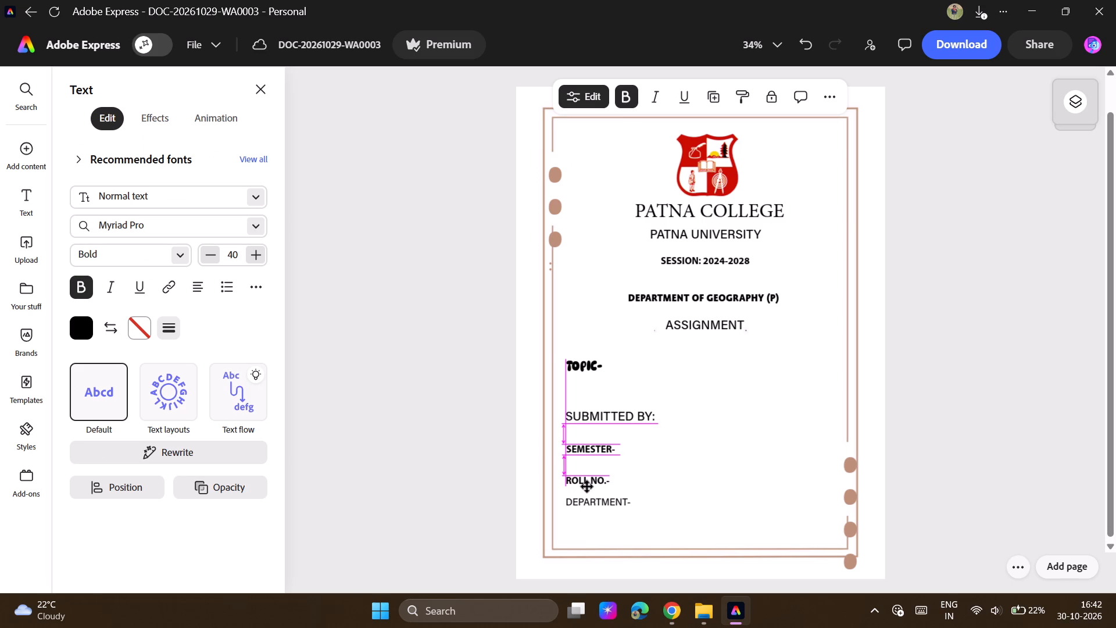
left_click_drag(587, 487, 586, 486)
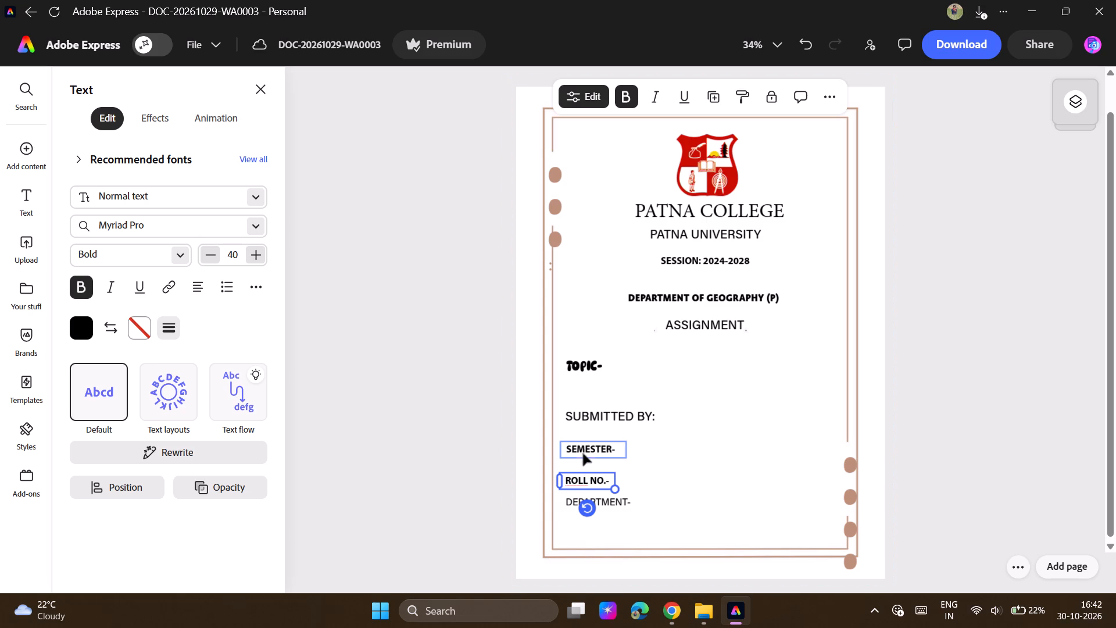
Move the SEMESTER- line down so SEMESTER-, ROLL NO.- and DEPARTMENT- are evenly spaced and left-aligned.
left_click(581, 445)
left_click_drag(581, 445, 581, 454)
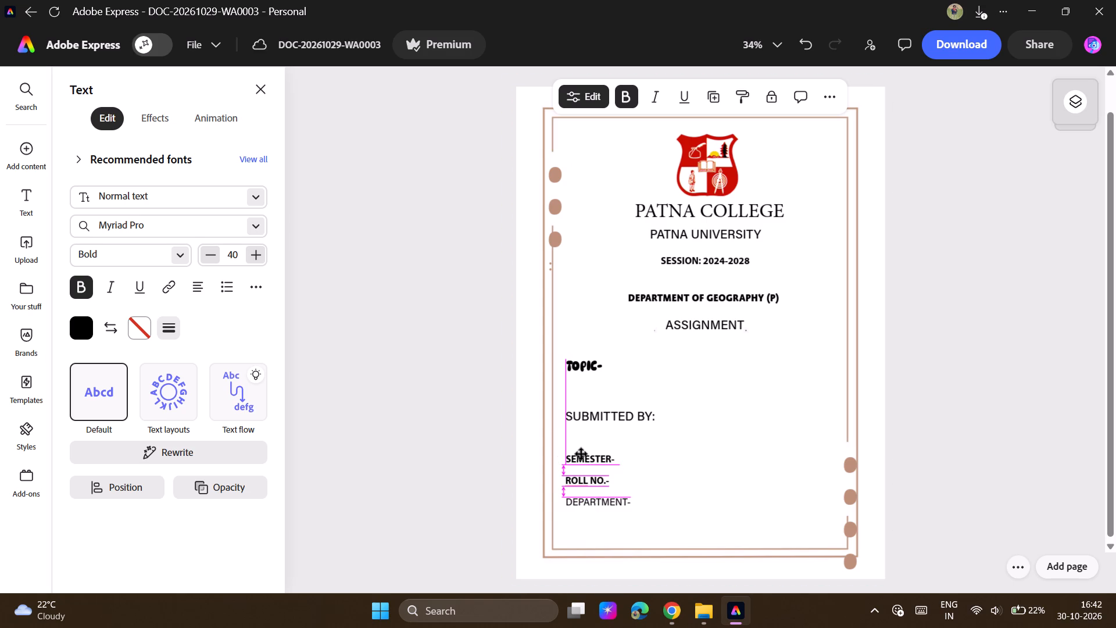
left_click_drag(581, 454, 581, 455)
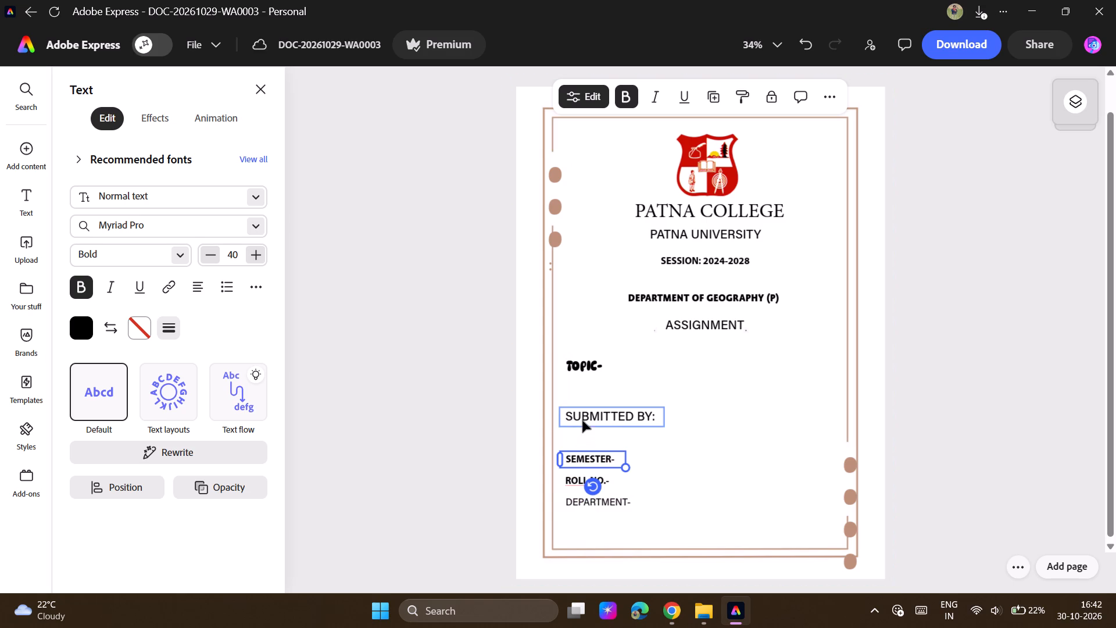
Move the SUBMITTED BY: heading down closer to SEMESTER-, left-aligned with the TOPIC- line, and deselect it.
left_click(583, 419)
left_click_drag(583, 419, 581, 426)
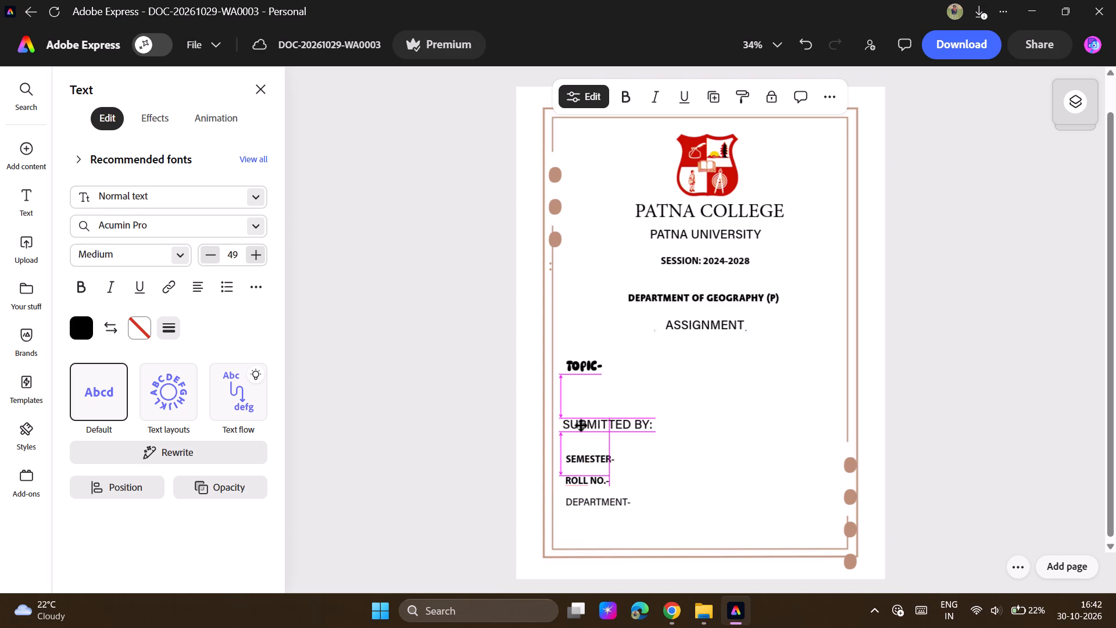
left_click_drag(581, 426, 581, 431)
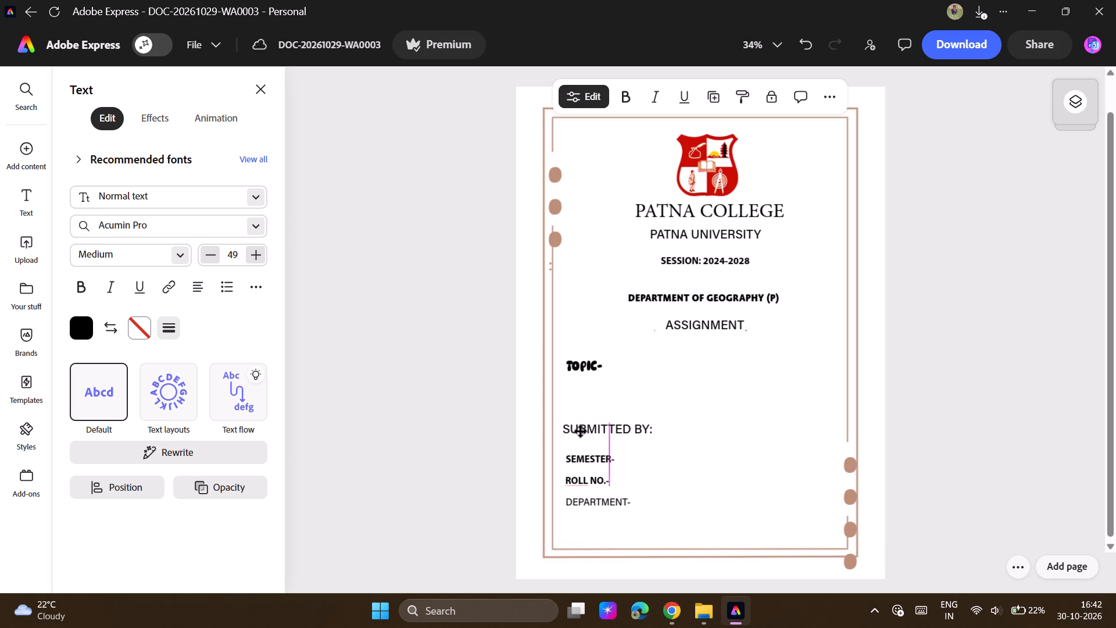
left_click_drag(581, 431, 584, 432)
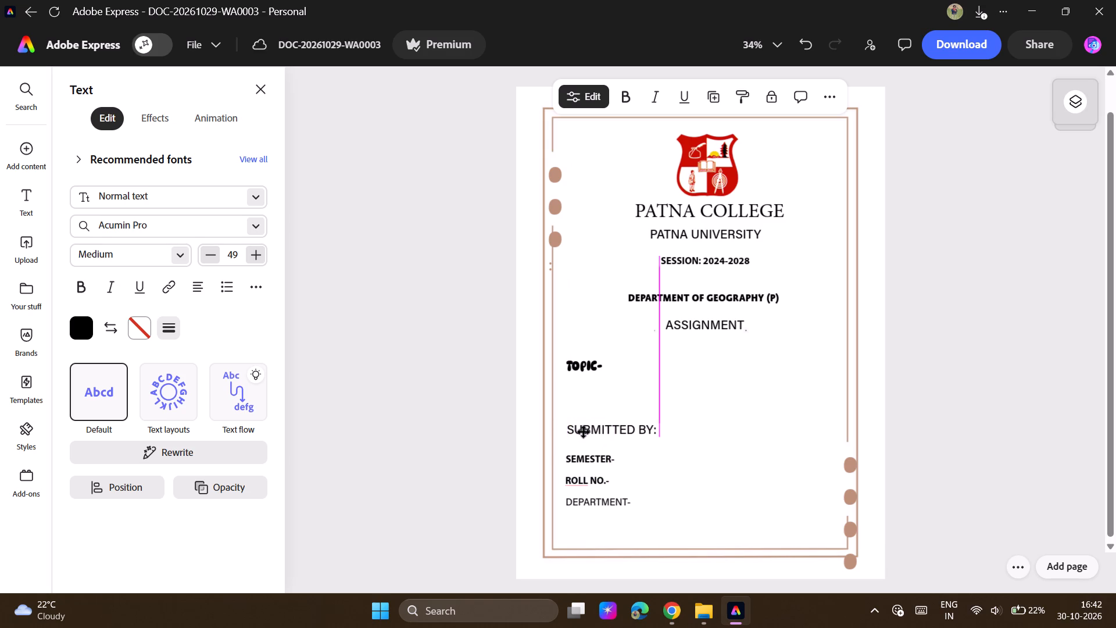
left_click_drag(584, 432, 584, 433)
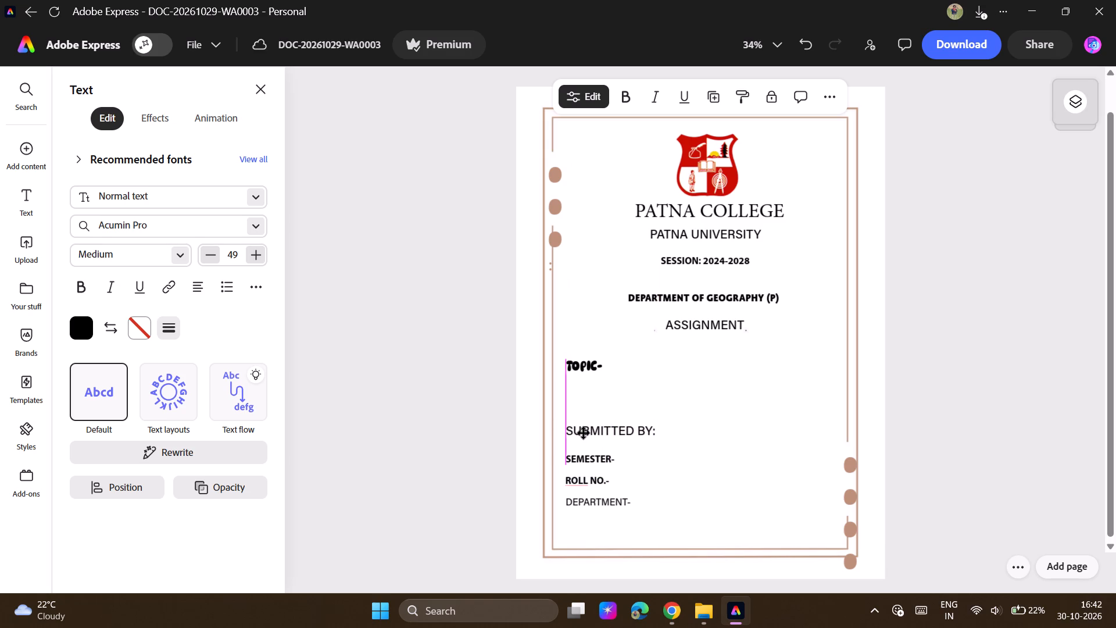
left_click_drag(584, 433, 582, 433)
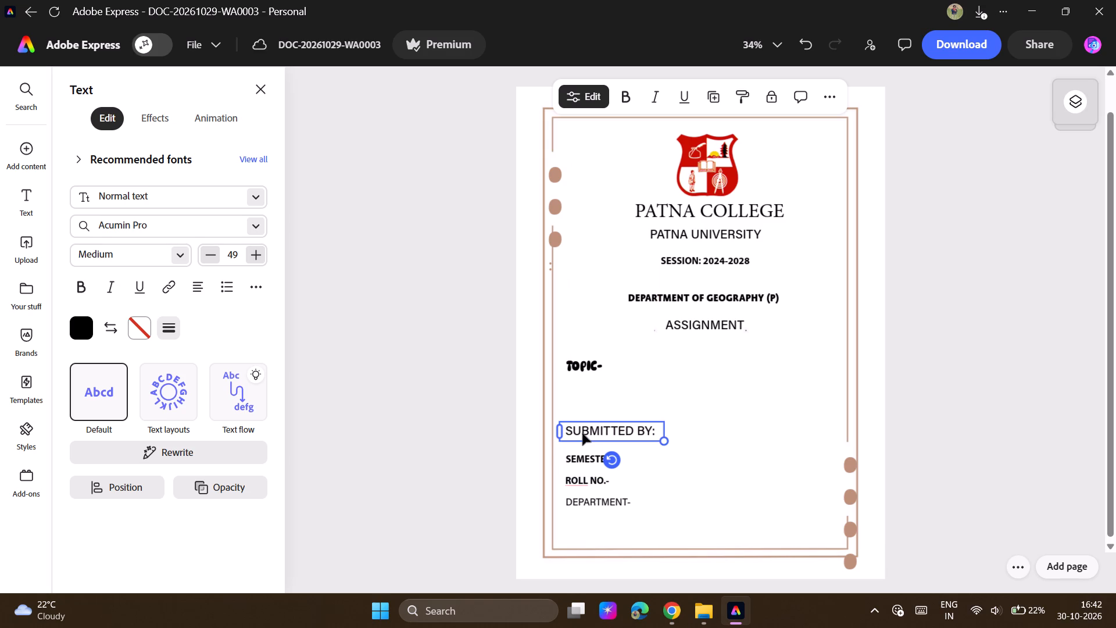
left_click(611, 409)
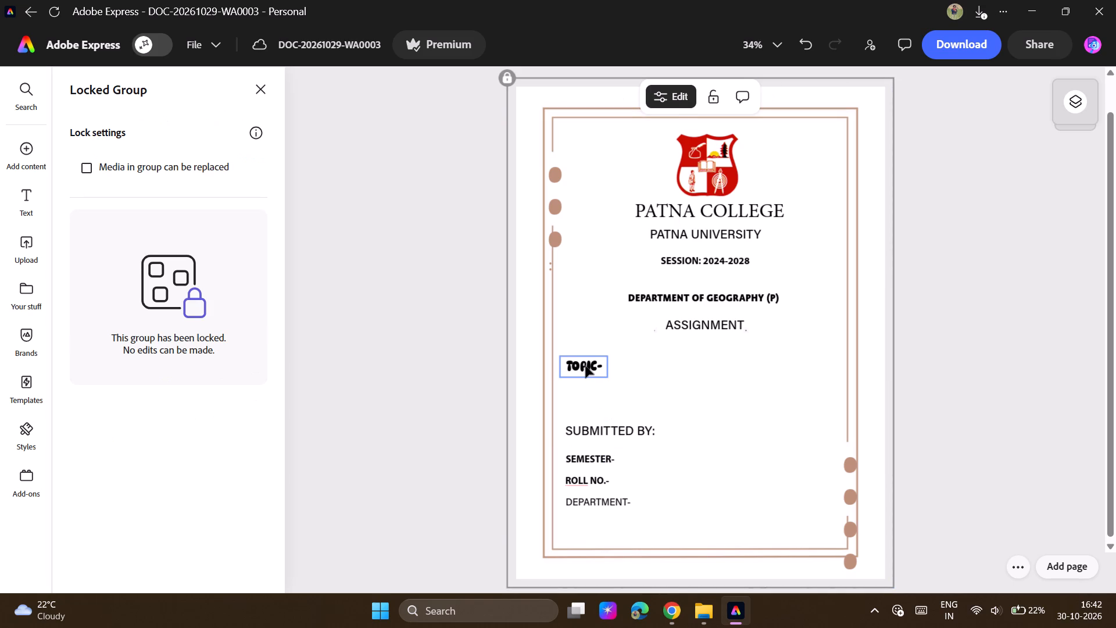
Nudge the TOPIC- line slightly down, left-aligned with the submission details, and deselect it.
left_click(585, 366)
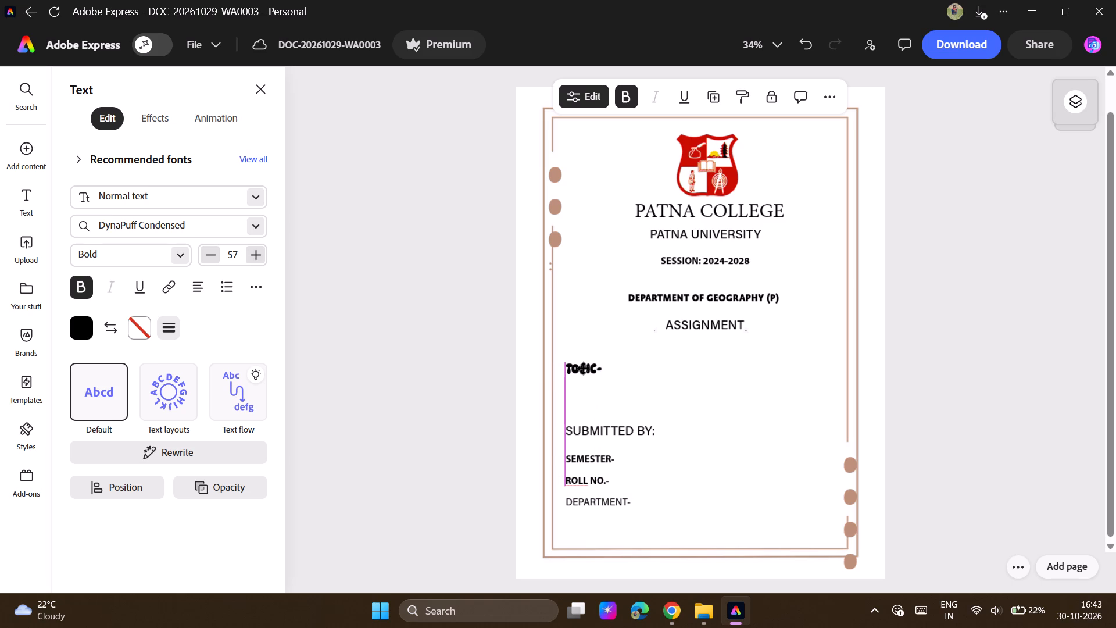
left_click(709, 365)
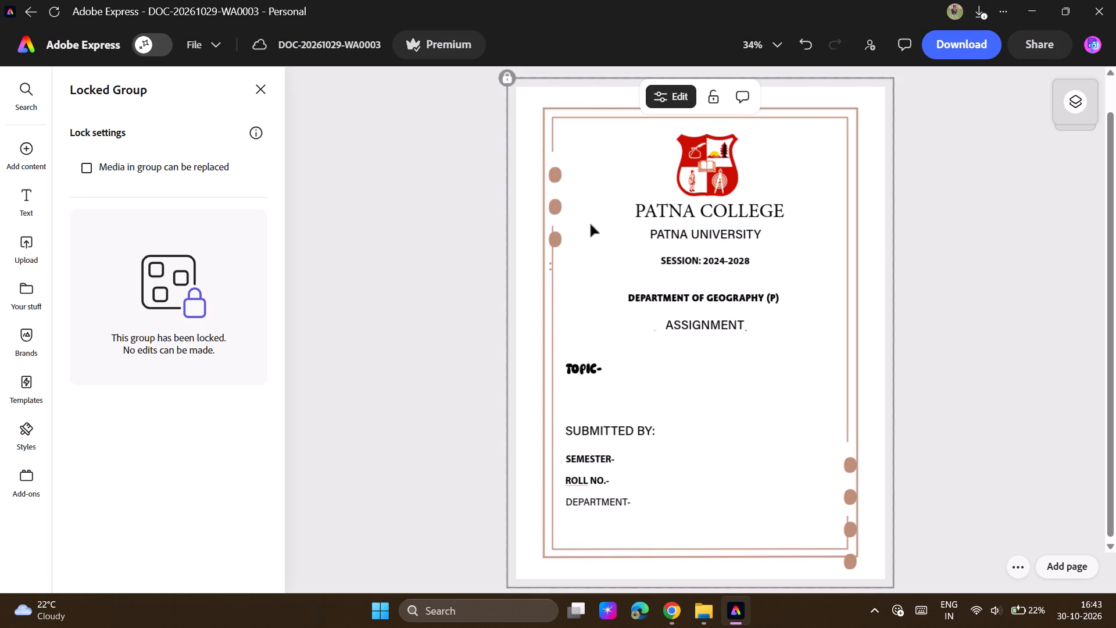
Shrink the lower dot column to font size 99 and move it up, centred on the page's inner border line.
left_click(856, 524)
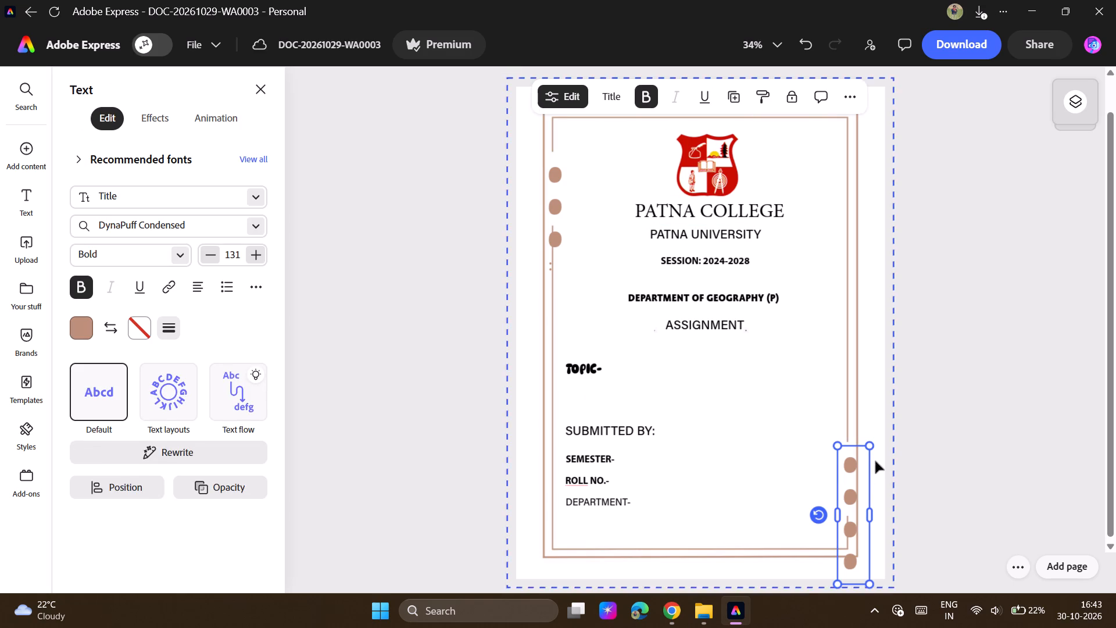
left_click_drag(866, 444, 856, 467)
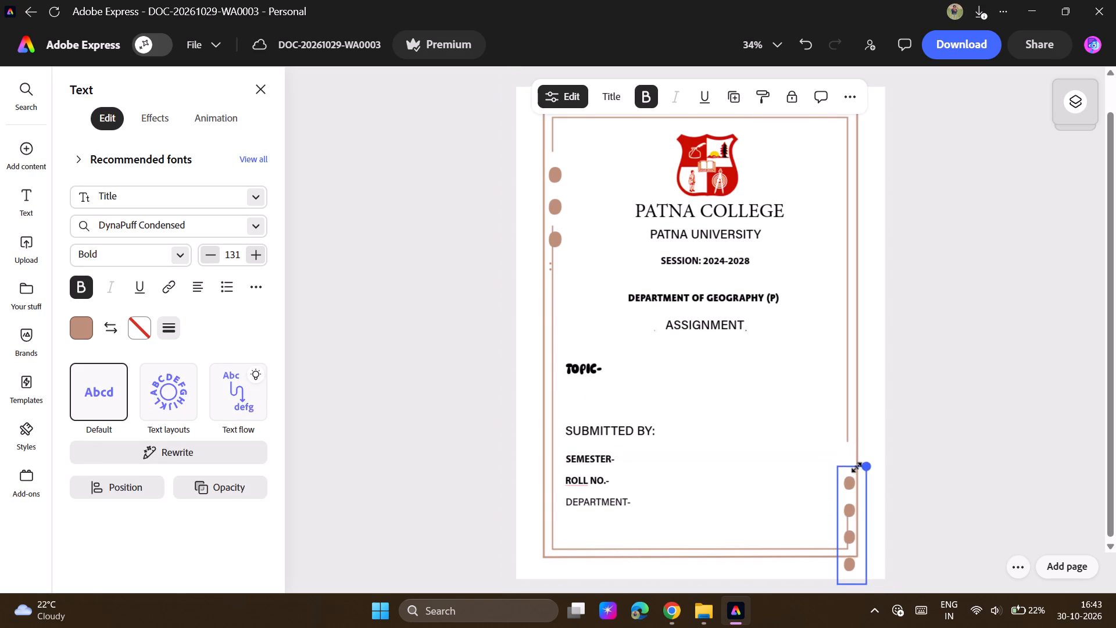
left_click_drag(856, 467, 854, 477)
left_click_drag(848, 527, 846, 501)
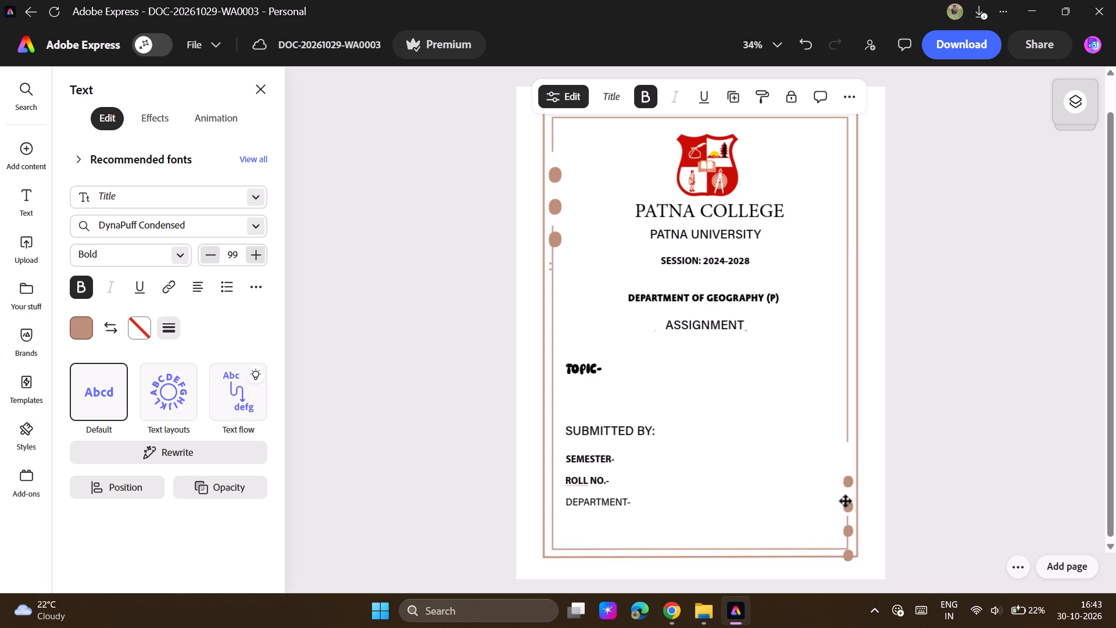
left_click_drag(846, 501, 848, 480)
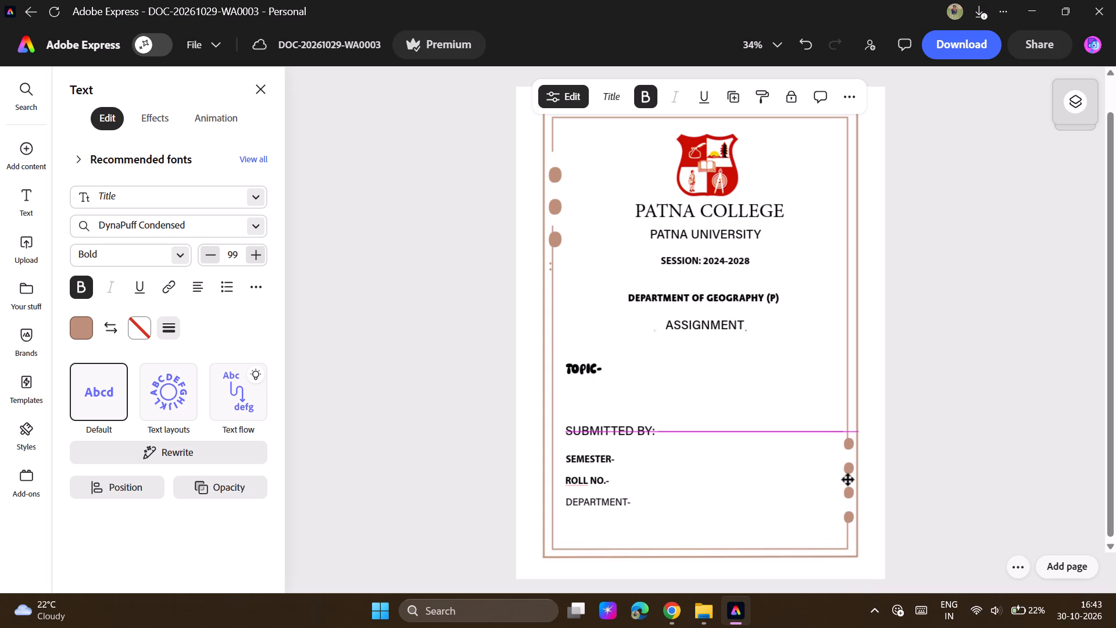
left_click_drag(848, 480, 847, 480)
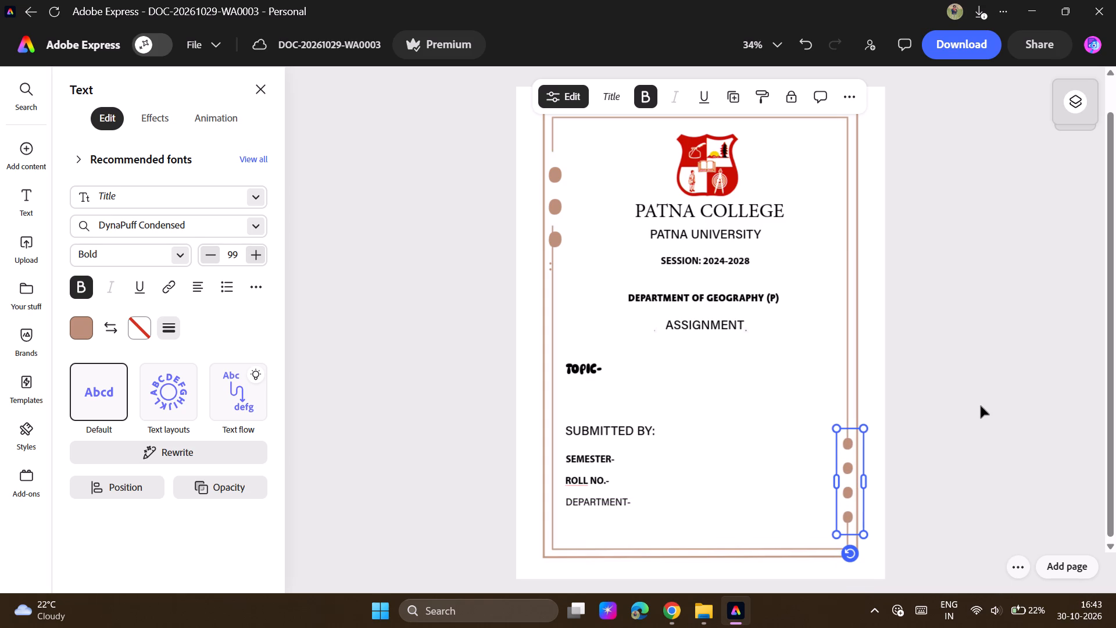
left_click(981, 406)
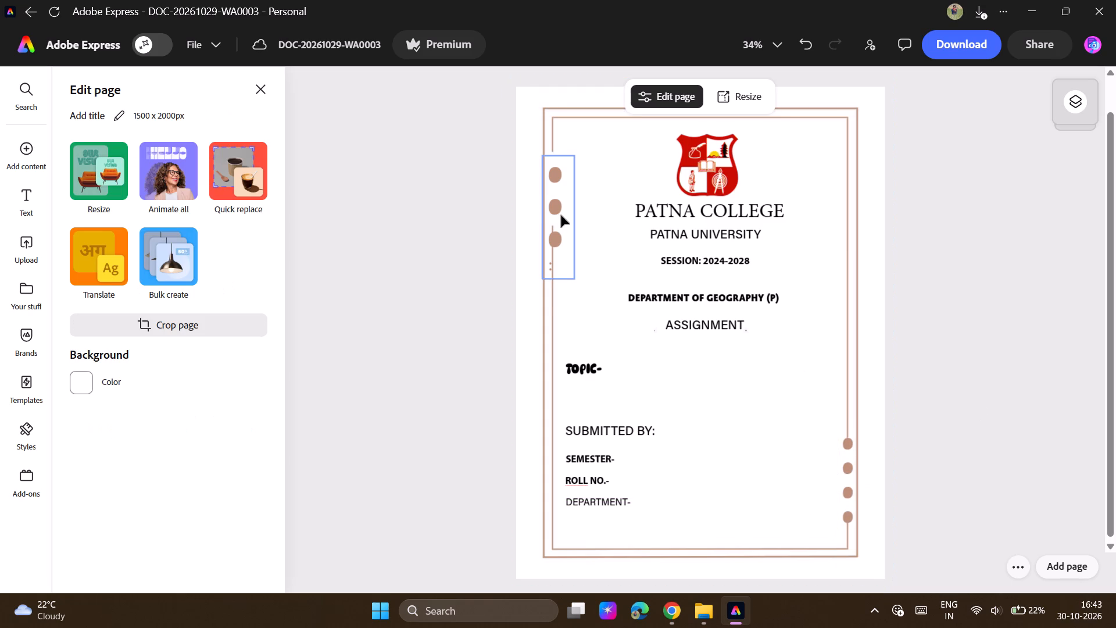
Move the upper dot column slightly up and outward so its dots sit on the inner border line beside the college logo.
left_click(561, 215)
left_click_drag(561, 215, 562, 188)
left_click(620, 190)
left_click(552, 197)
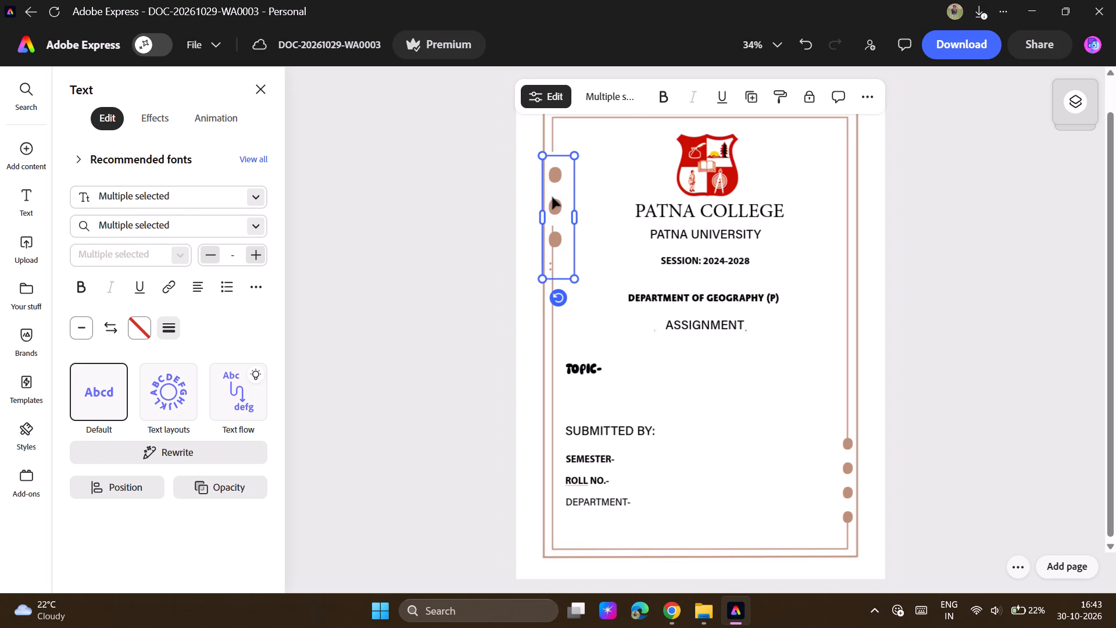
left_click_drag(546, 305, 546, 305)
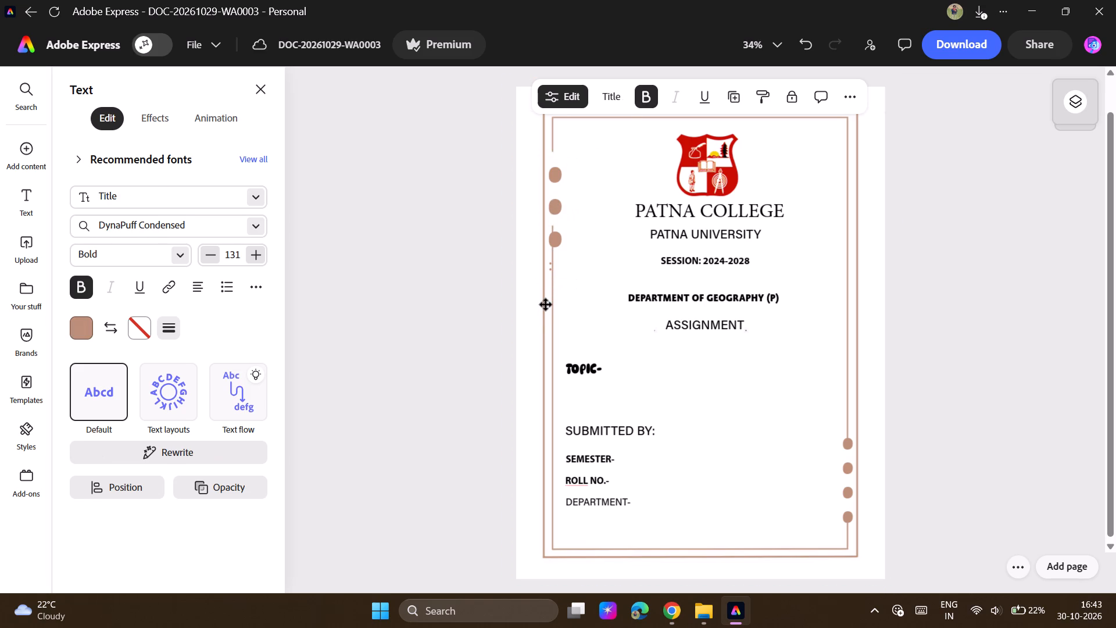
left_click_drag(546, 305, 546, 289)
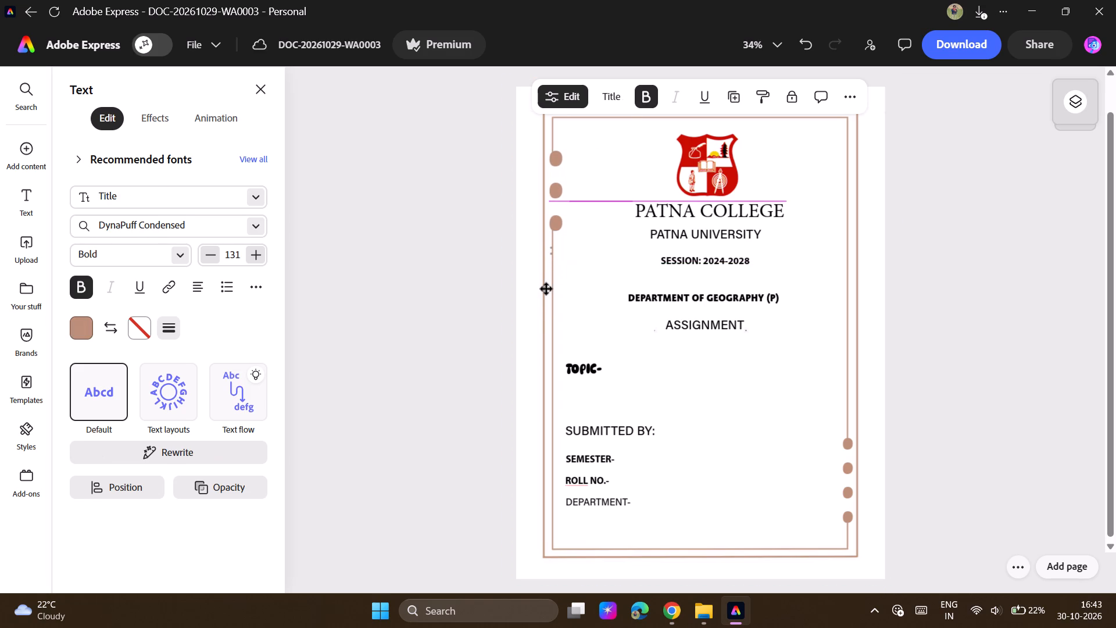
left_click_drag(546, 289, 545, 289)
left_click(614, 261)
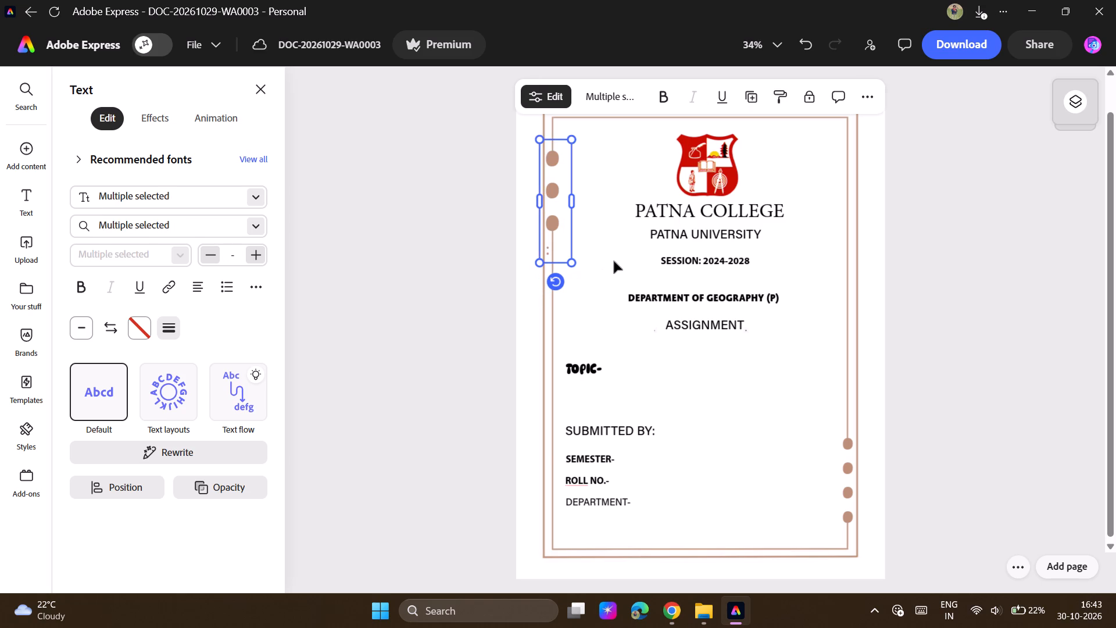
left_click(614, 261)
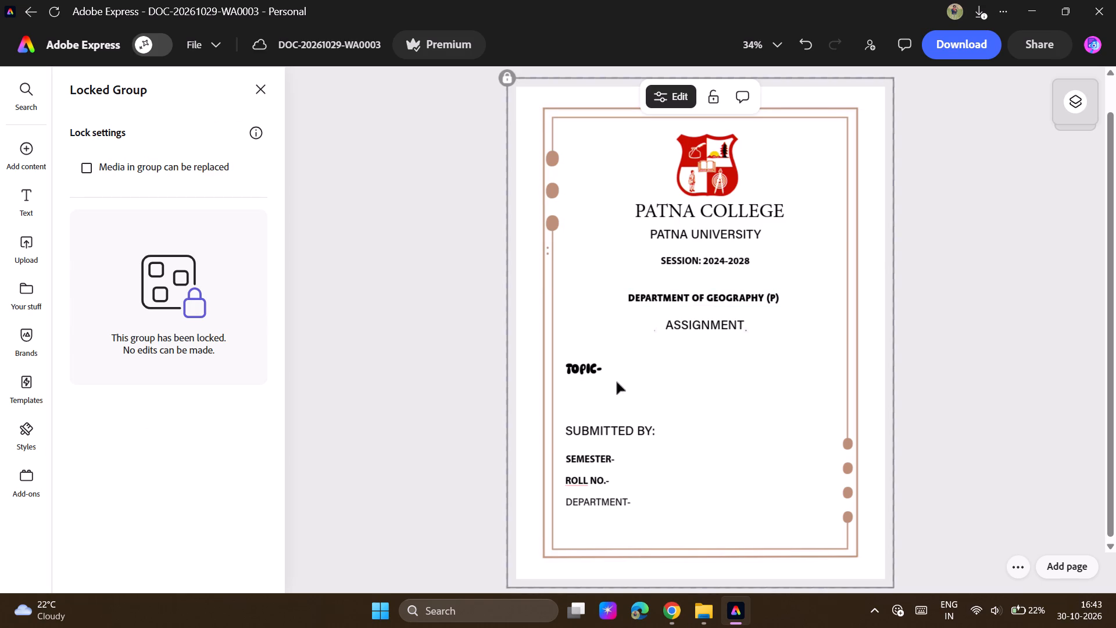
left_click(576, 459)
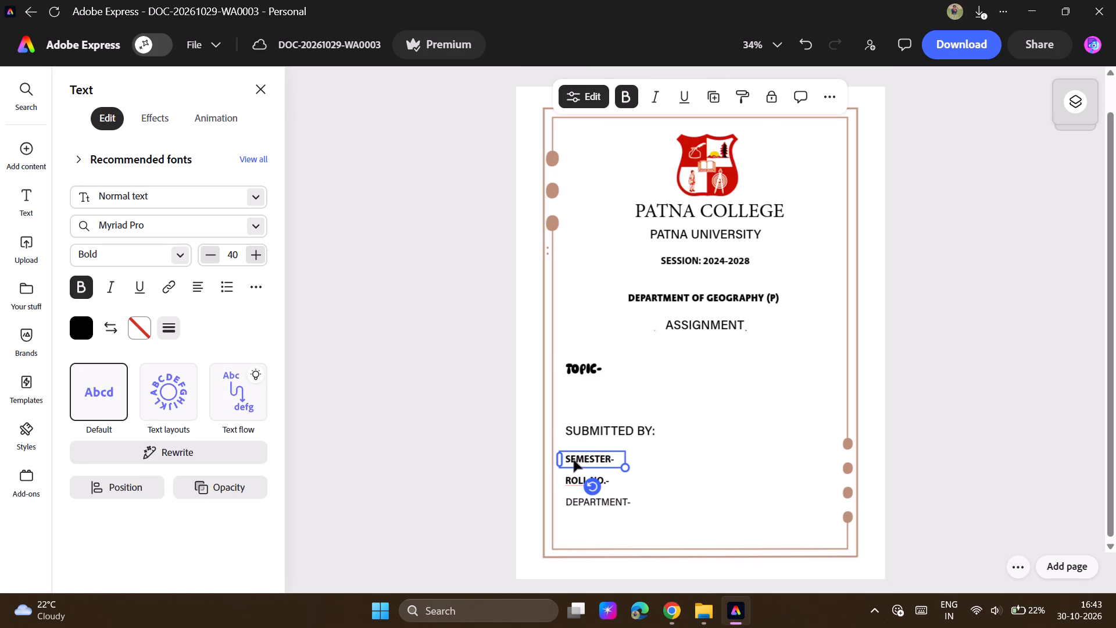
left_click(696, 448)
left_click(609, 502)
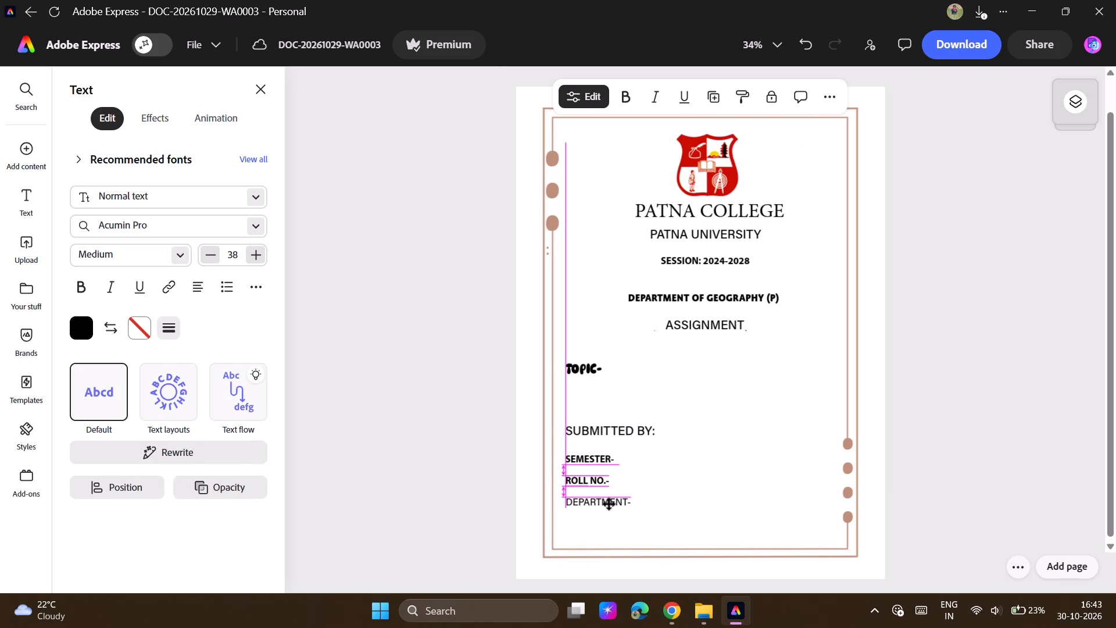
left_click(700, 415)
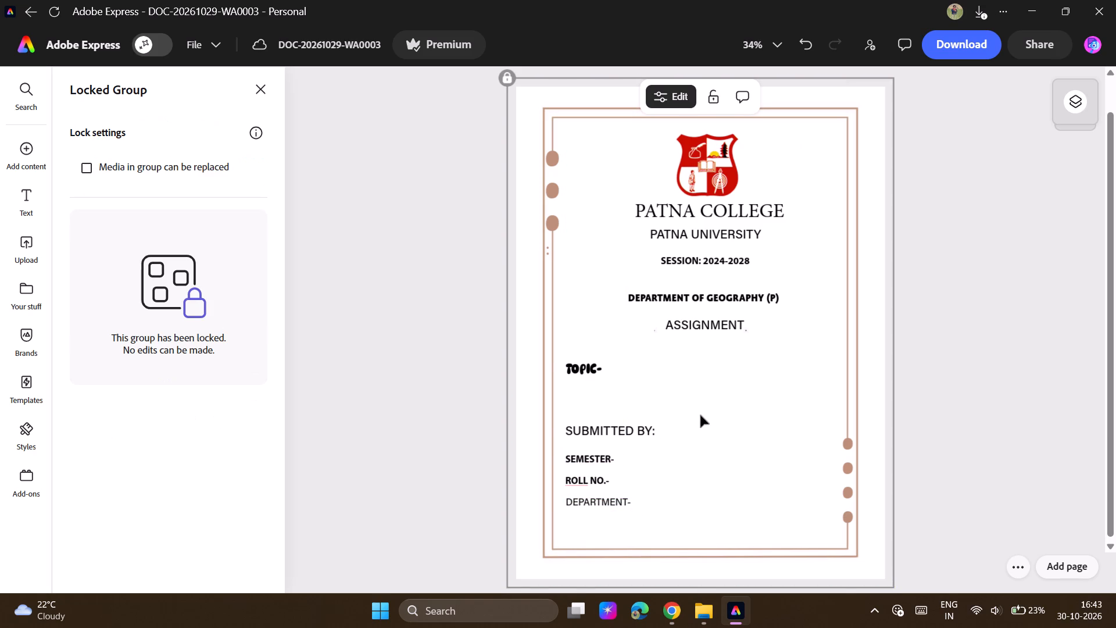
Download the edited cover page in PDF Standard format with accessibility tags added.
left_click(953, 43)
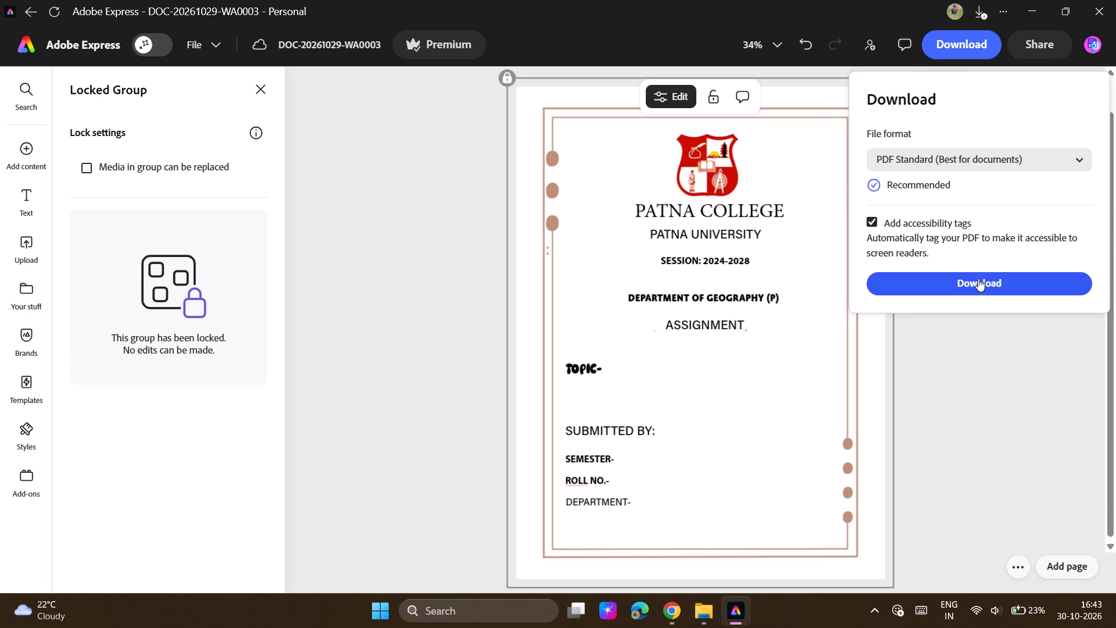
Start the cover page download as PDF Standard with accessibility tags.
left_click(978, 279)
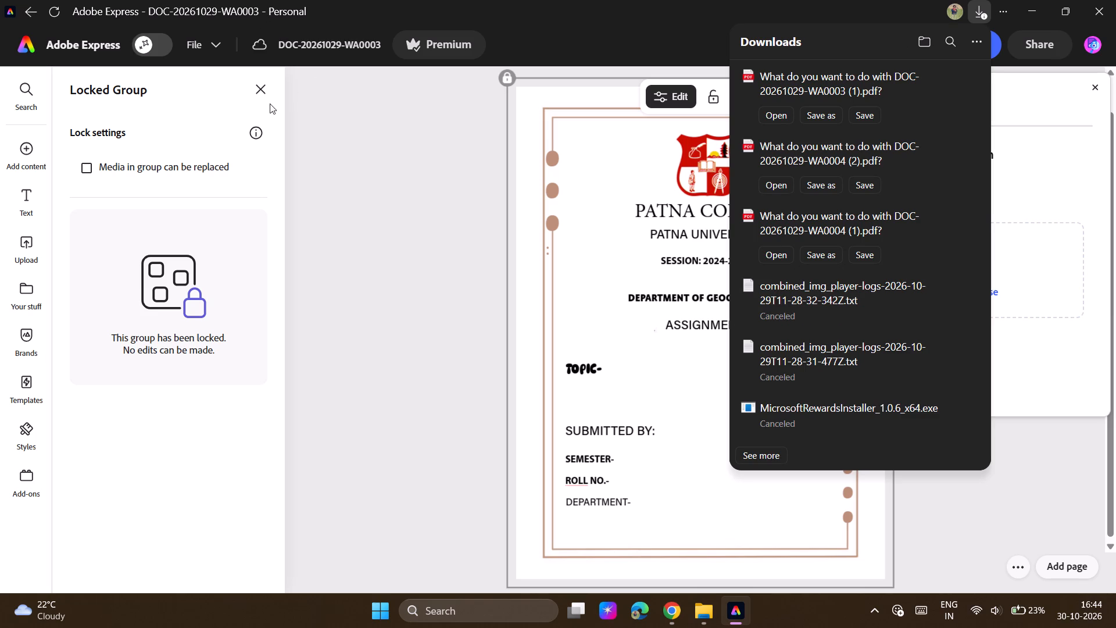
Dismiss the downloads list and the locked group settings, and minimize the design window to reach the desktop.
left_click_drag(267, 94, 259, 91)
left_click(259, 91)
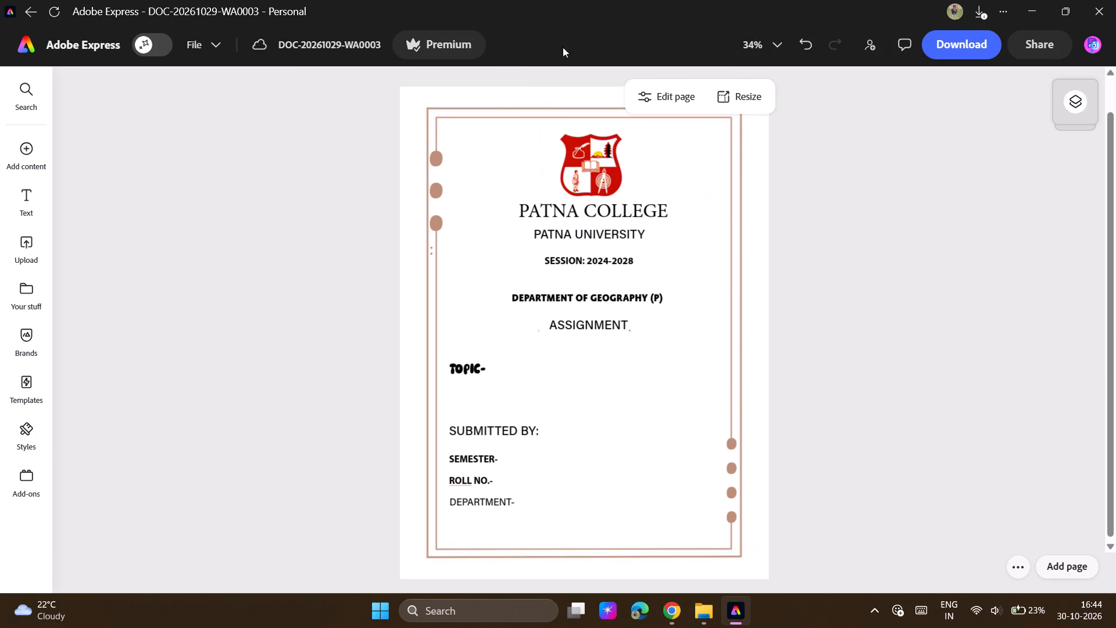
left_click(1031, 5)
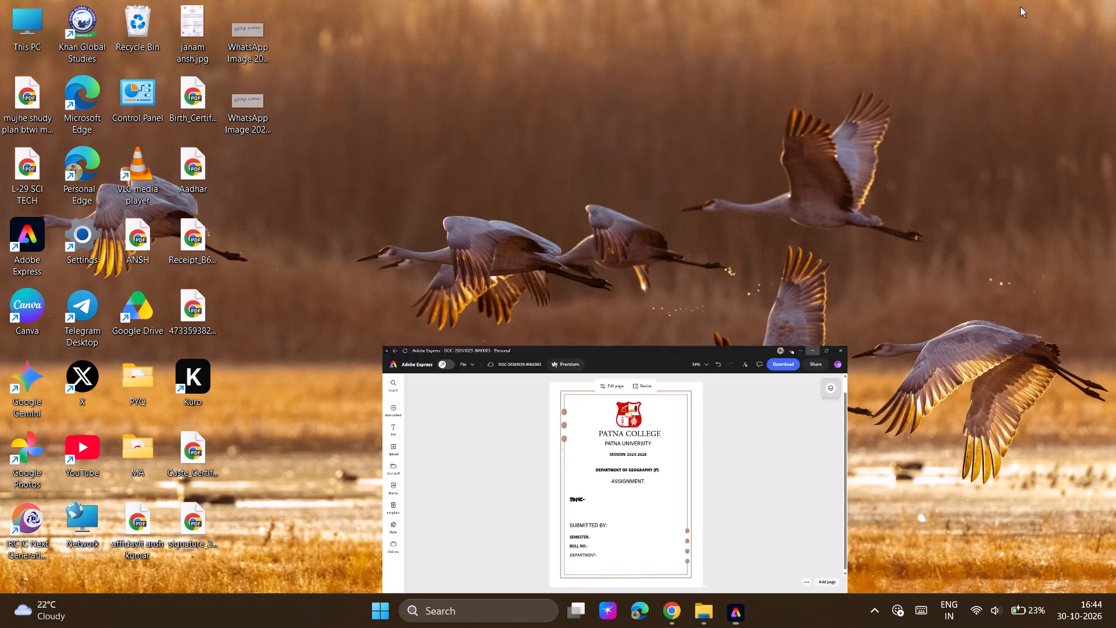
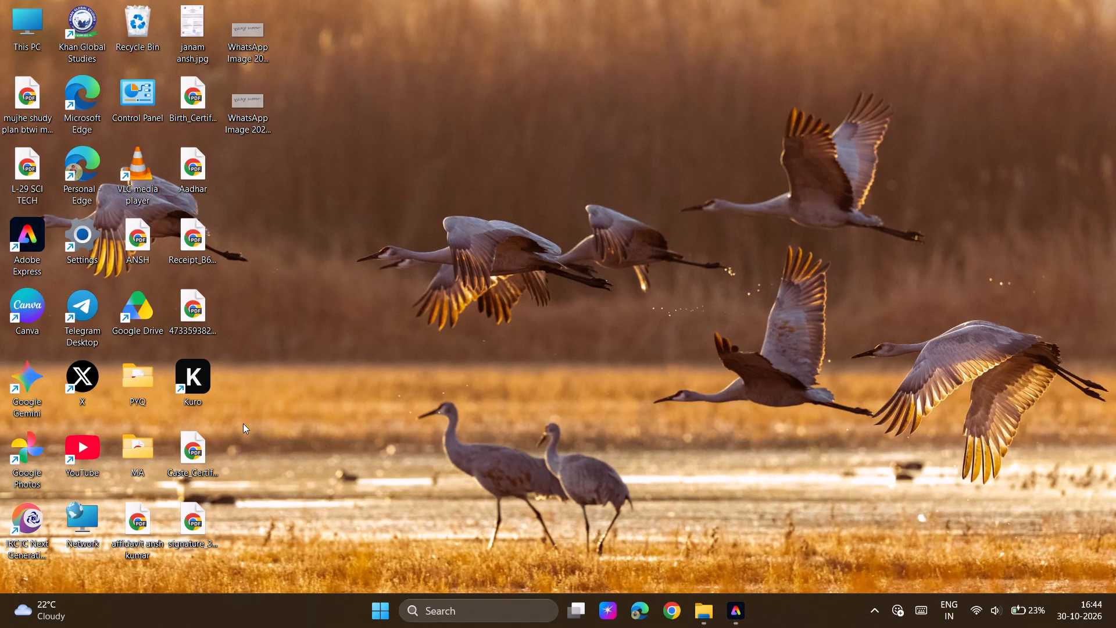
Switch to Google Chrome and open WhatsApp Web at web.whatsapp.com.
left_click(656, 622)
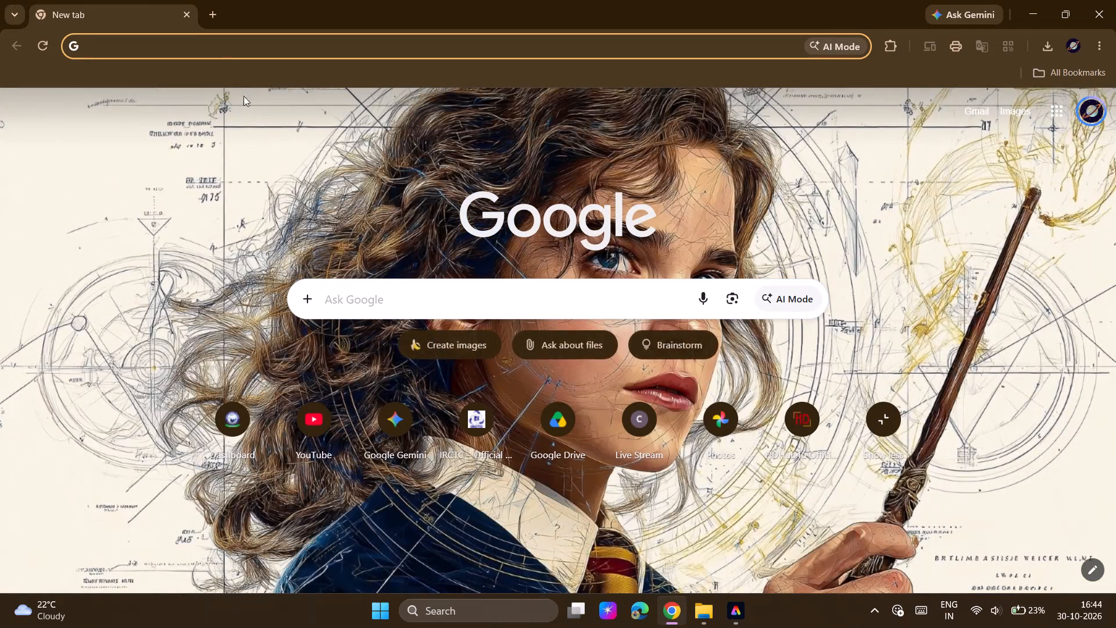
left_click(221, 52)
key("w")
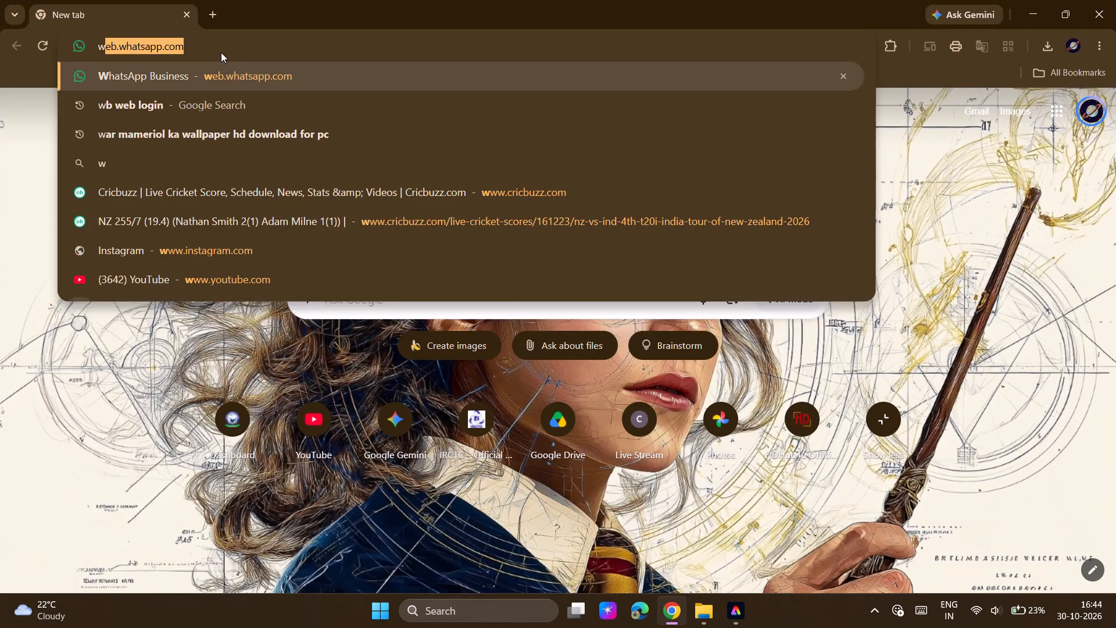
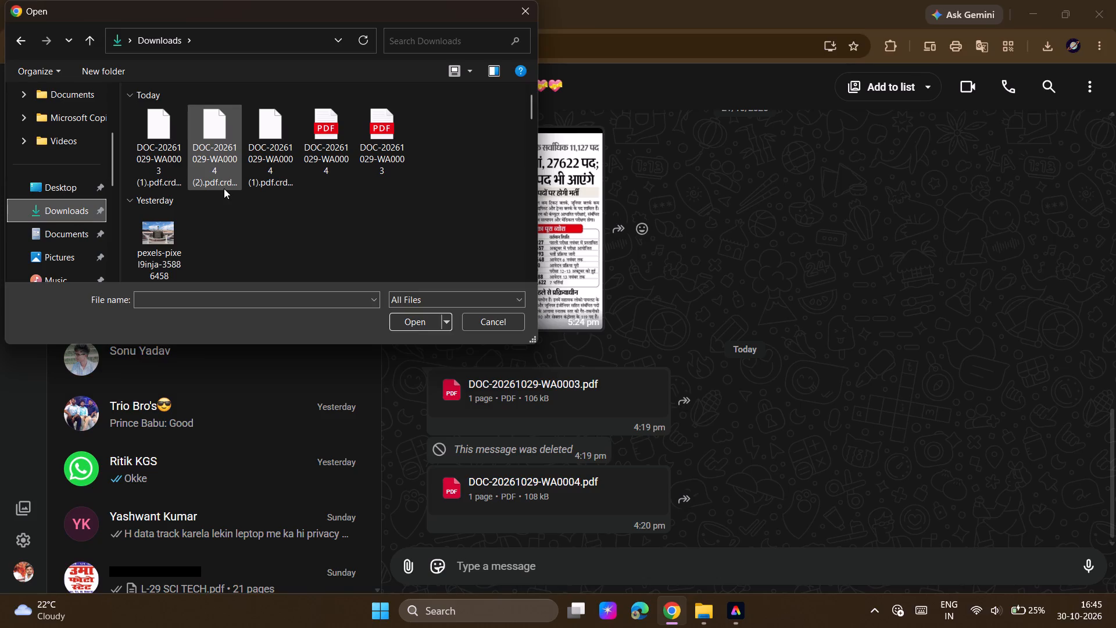
Select the files grouped under Today in the Downloads folder as attachments for the open WhatsApp chat.
left_click(229, 96)
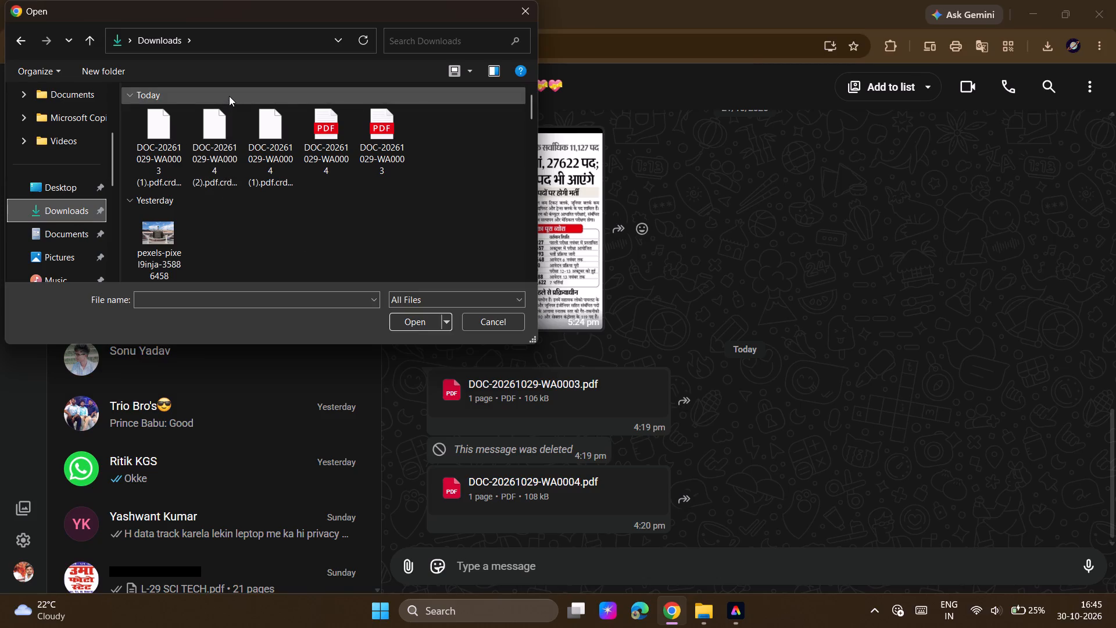
left_click(349, 210)
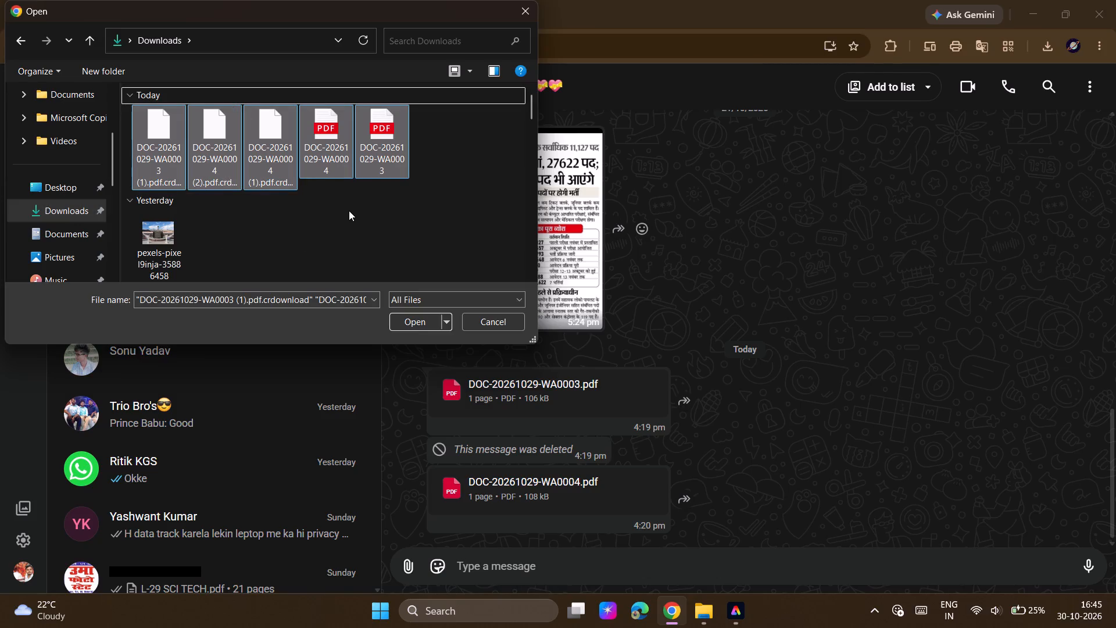
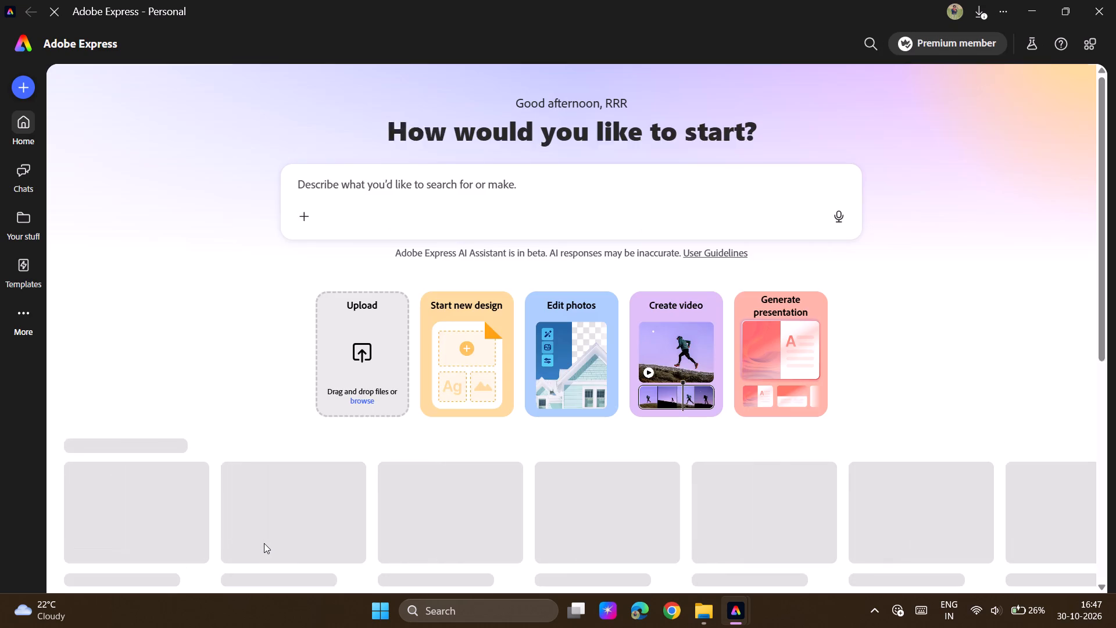
Start the Edit PDF quick edit from the home page to choose a PDF for text and image editing.
scroll(411, 408, "down", 3)
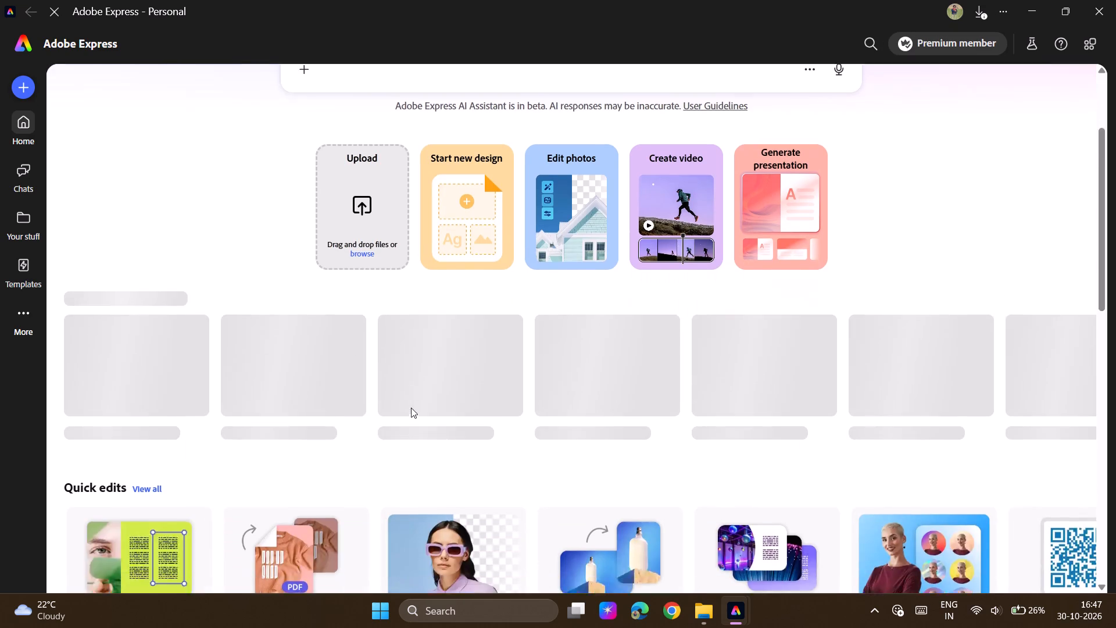
scroll(411, 408, "down", 1)
scroll(411, 408, "up", 1)
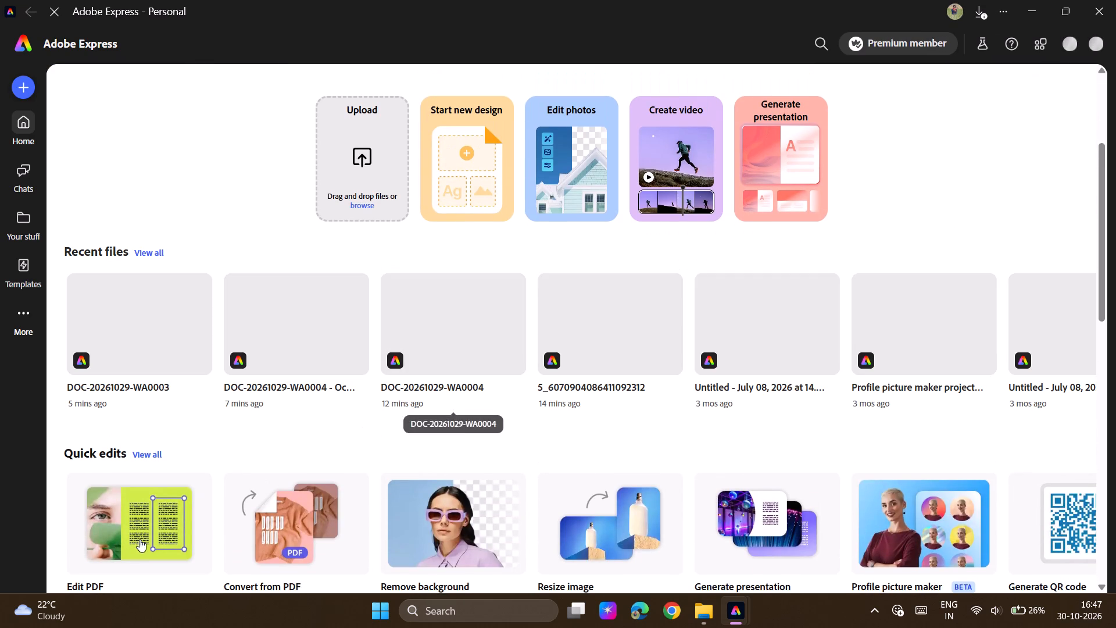
left_click(134, 544)
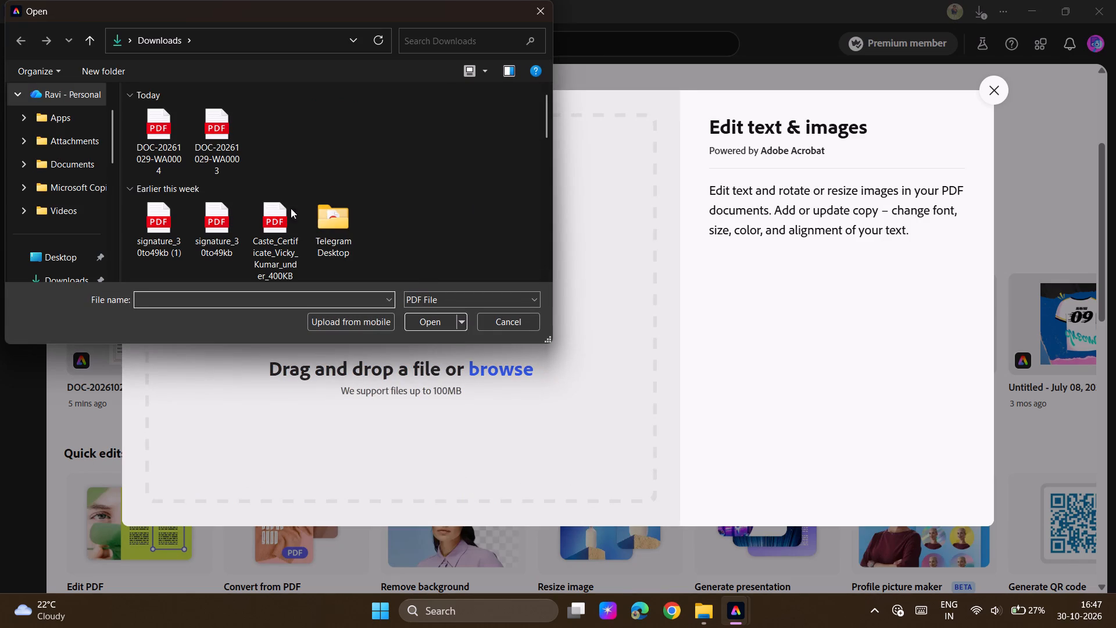
Abandon the PDF upload and open the recent file DOC-20261029-WA0004 instead.
left_click(539, 7)
left_click(997, 87)
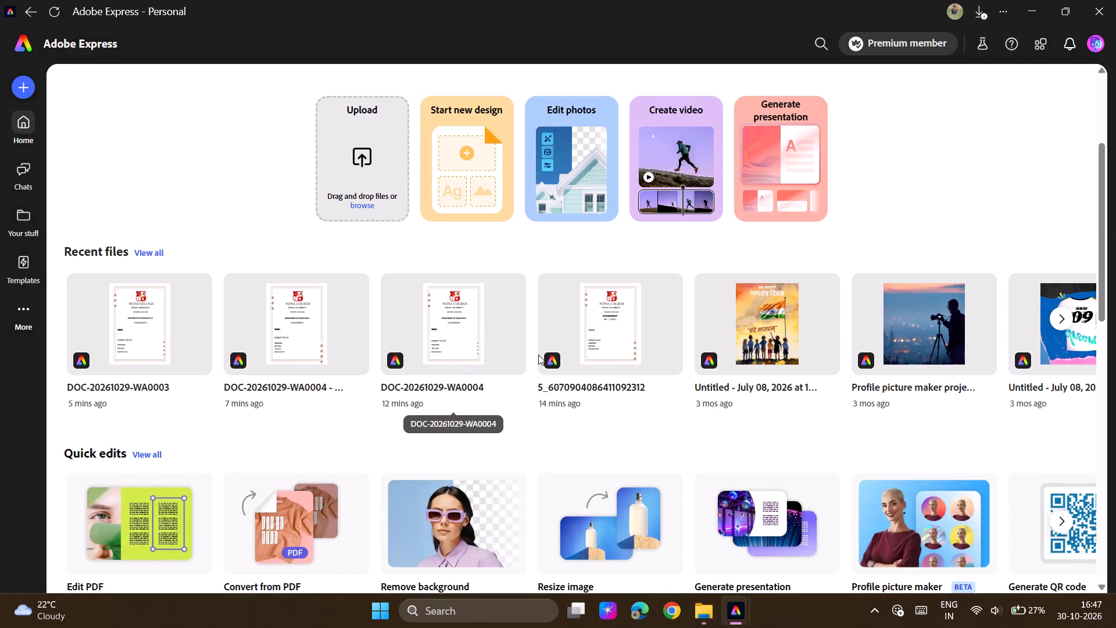
left_click(480, 354)
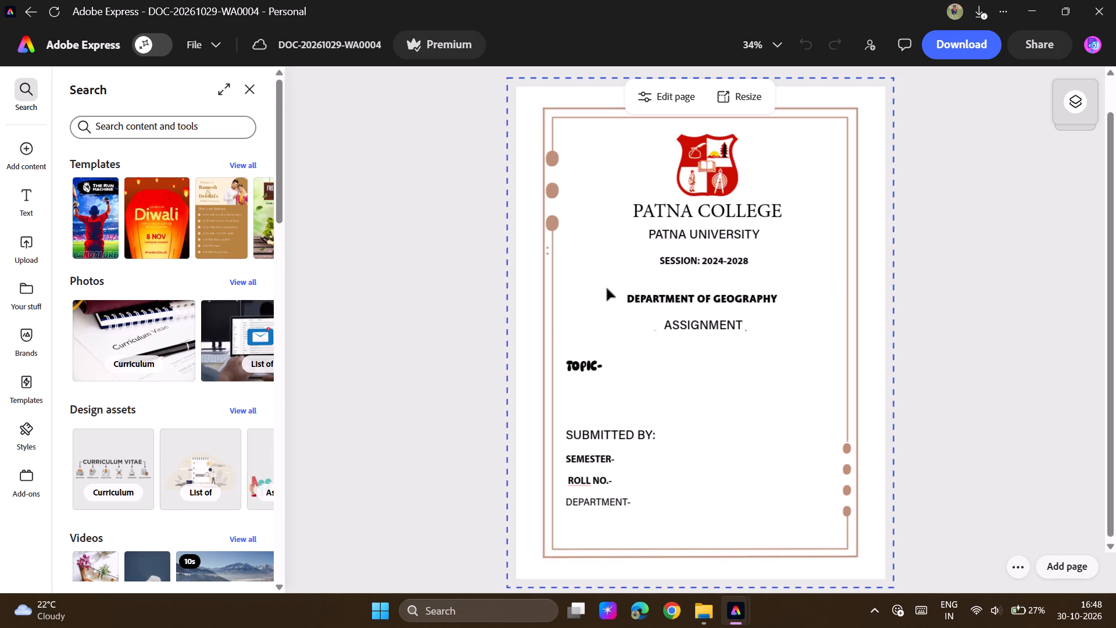
Move the "SUBMITTED BY:" text slightly down, closer to the "SEMESTER-" line on the cover page.
scroll(609, 286, "up", 1)
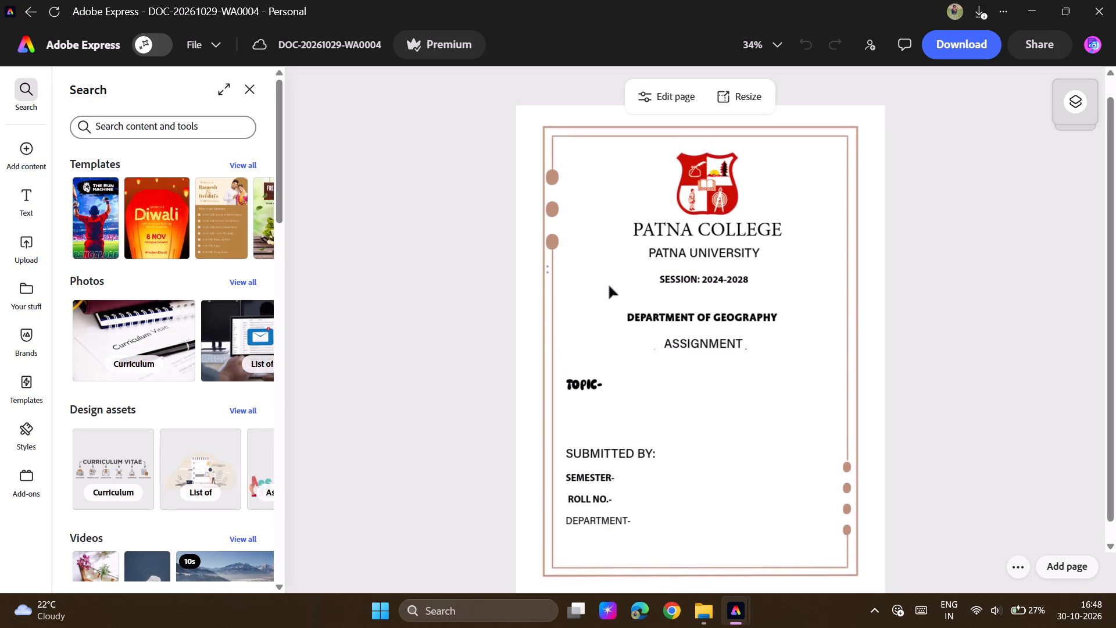
scroll(609, 286, "up", 1)
scroll(609, 286, "down", 3)
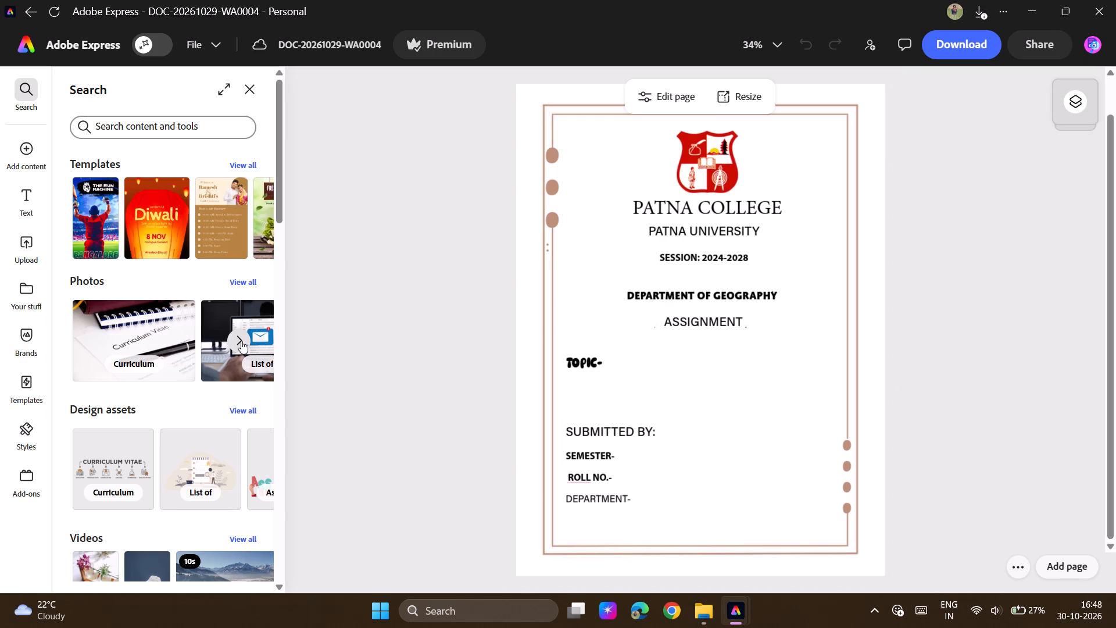
left_click(604, 432)
left_click_drag(604, 432, 602, 442)
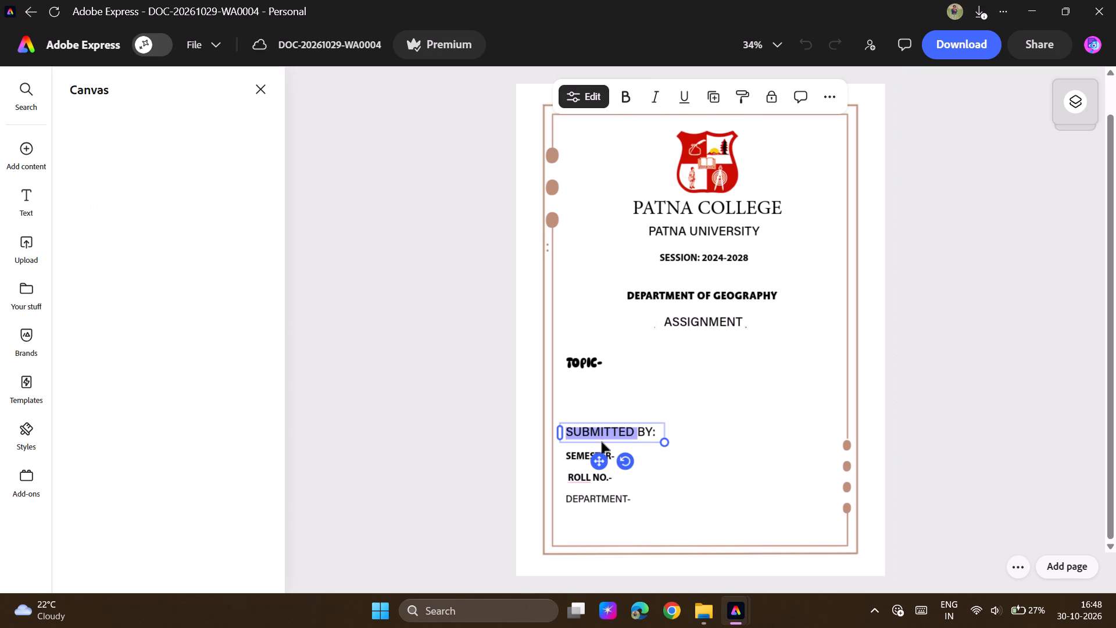
left_click_drag(602, 442, 602, 441)
left_click_drag(598, 463, 597, 469)
left_click(688, 460)
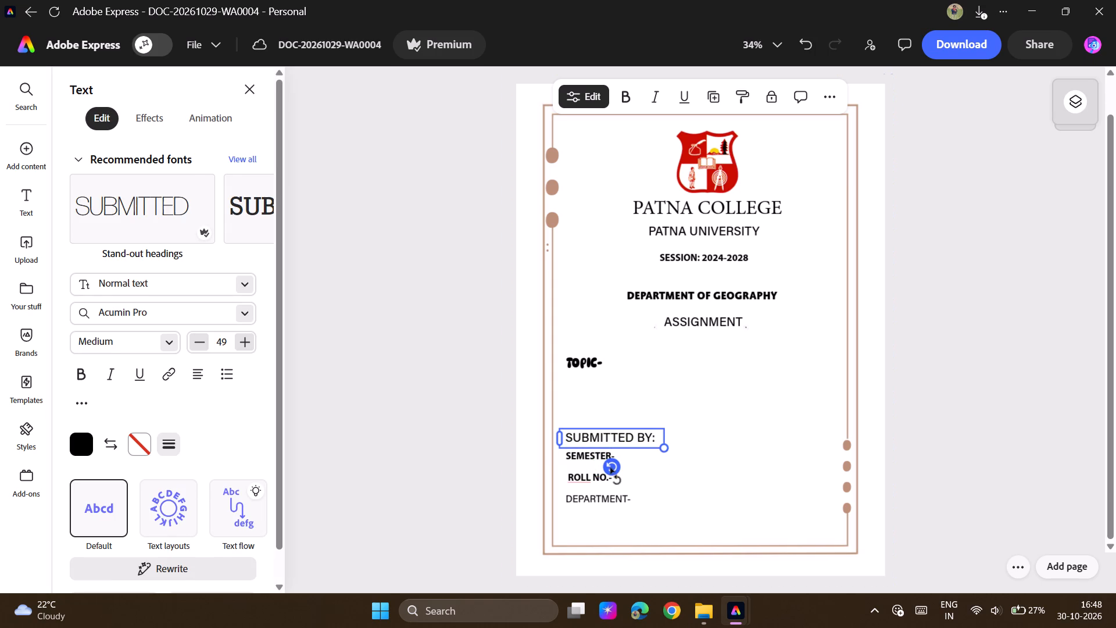
Shift the "ROLL NO.-" text slightly to align its left edge with the "SEMESTER-" and "DEPARTMENT-" lines.
left_click(581, 459)
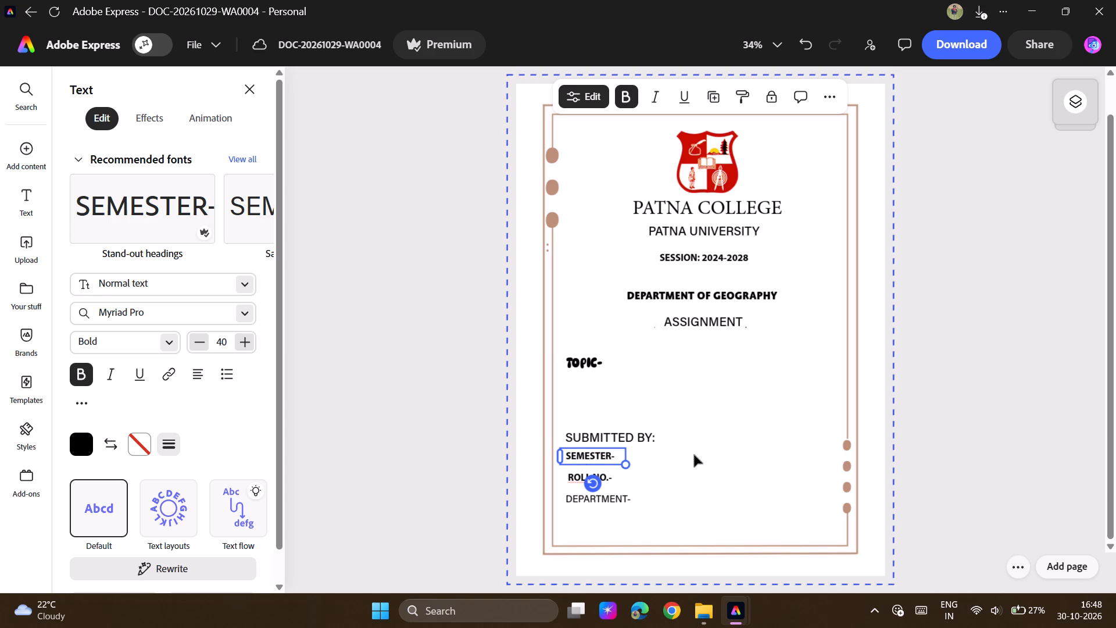
left_click(694, 455)
left_click(593, 484)
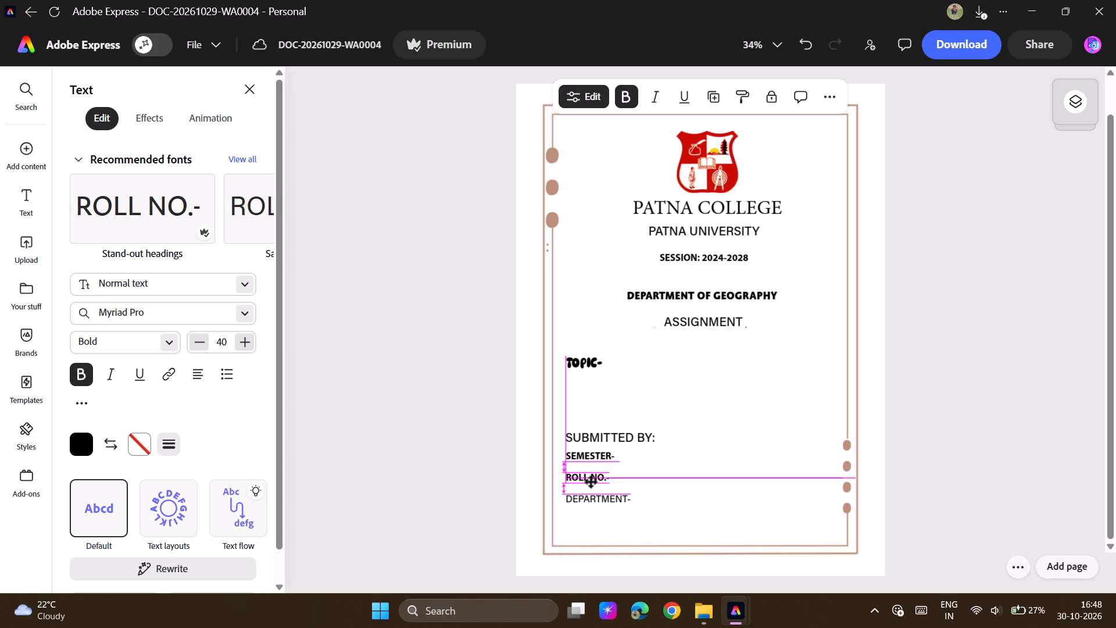
Move the DEPARTMENT- line up directly beneath ROLL NO.-, keeping its start aligned and its spacing even with the lines above.
left_click(696, 459)
left_click_drag(607, 497, 607, 486)
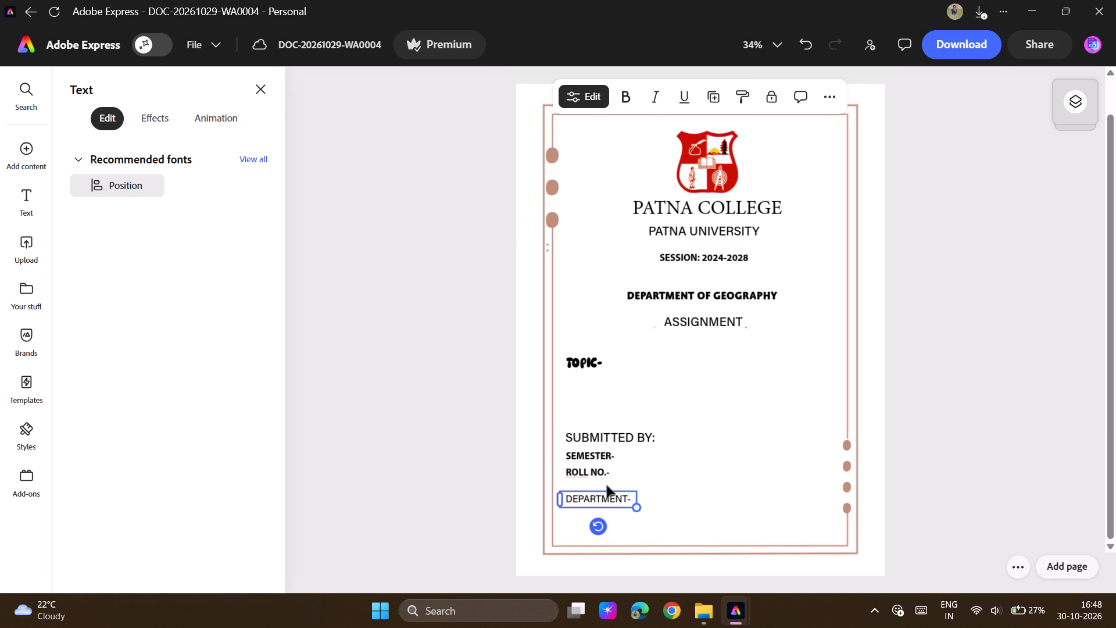
left_click_drag(607, 486, 607, 489)
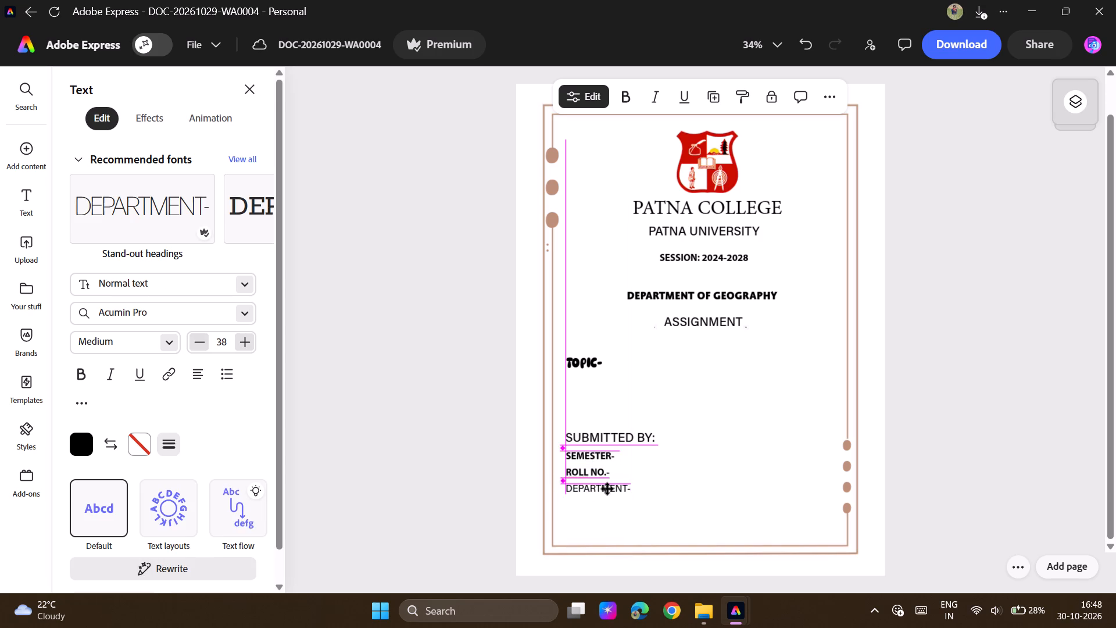
left_click_drag(607, 489, 606, 488)
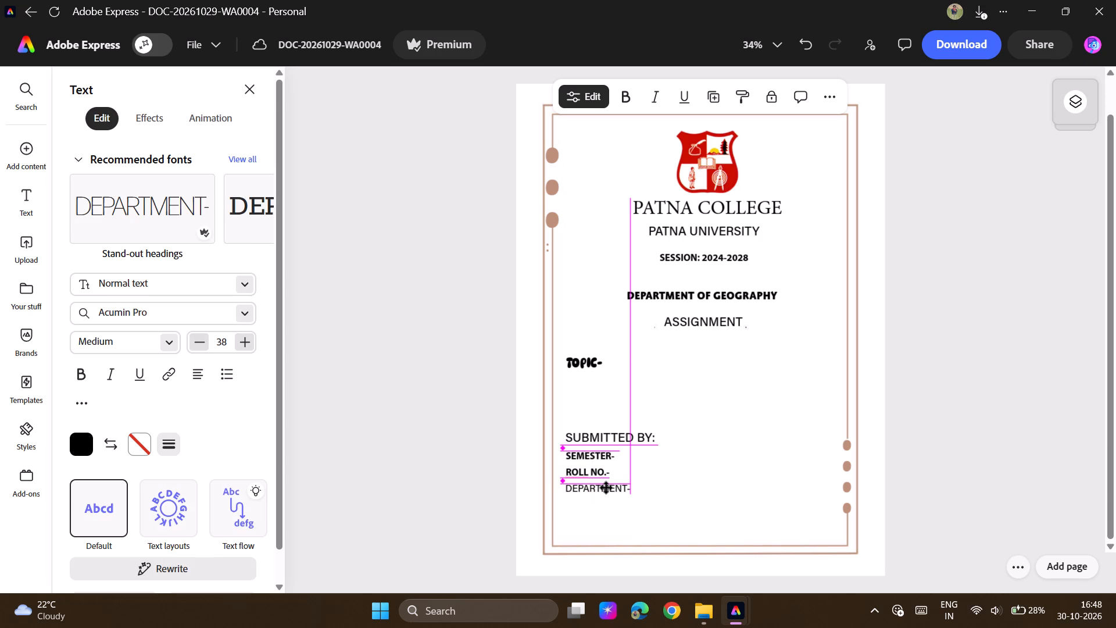
left_click_drag(606, 488, 610, 486)
left_click(702, 445)
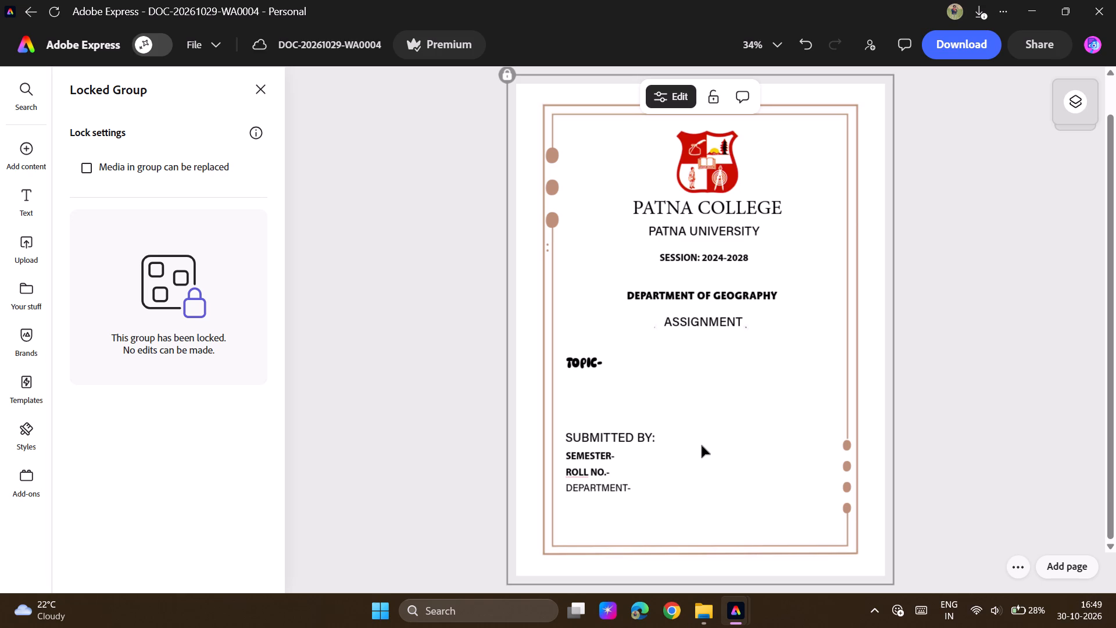
Shrink the SUBMITTED BY: heading to font size 38, keeping its start aligned with the lines below it.
left_click(638, 443)
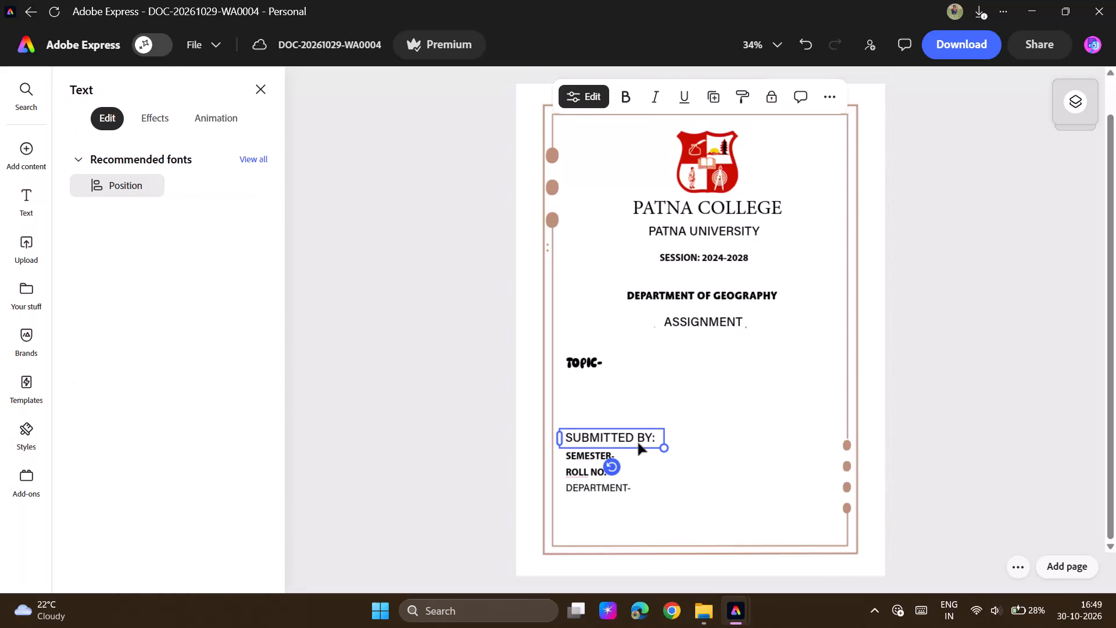
left_click_drag(666, 445, 657, 443)
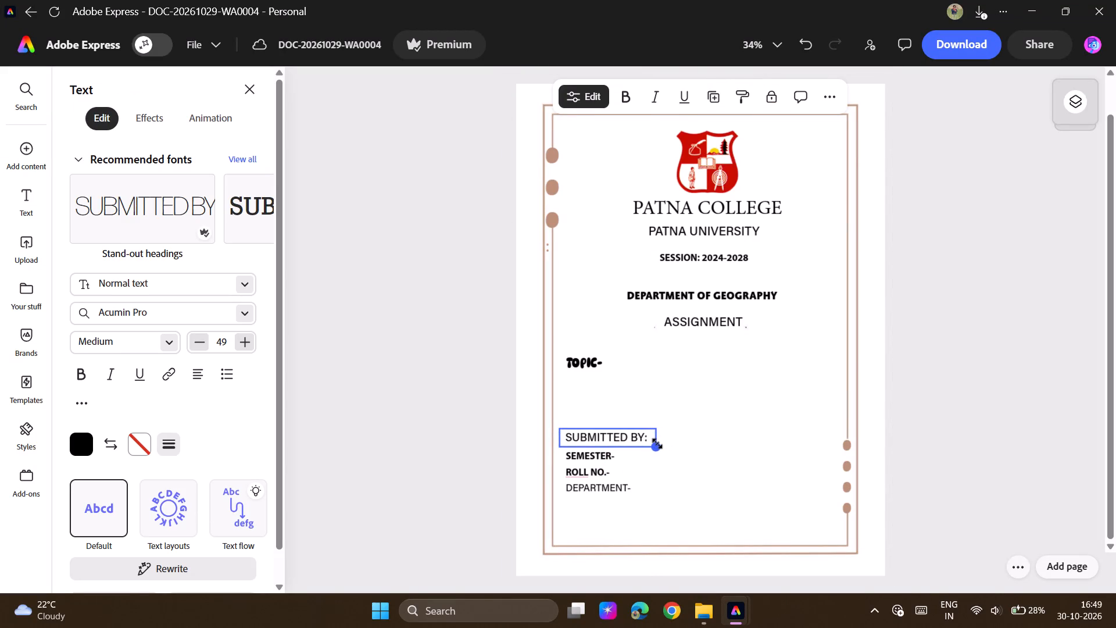
left_click_drag(657, 443, 654, 443)
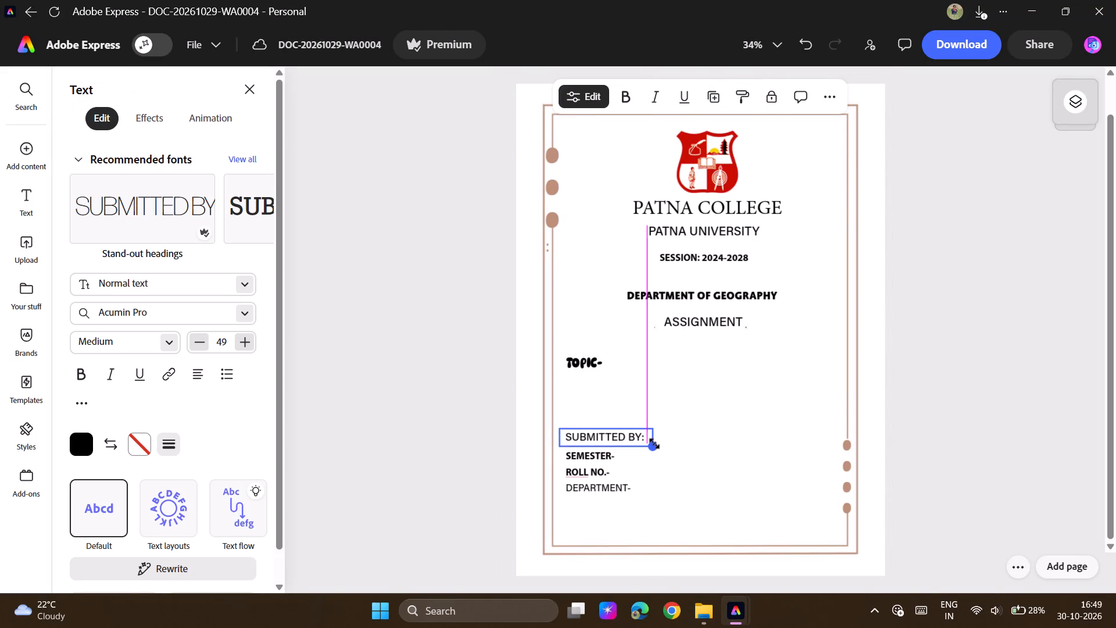
left_click_drag(654, 443, 650, 443)
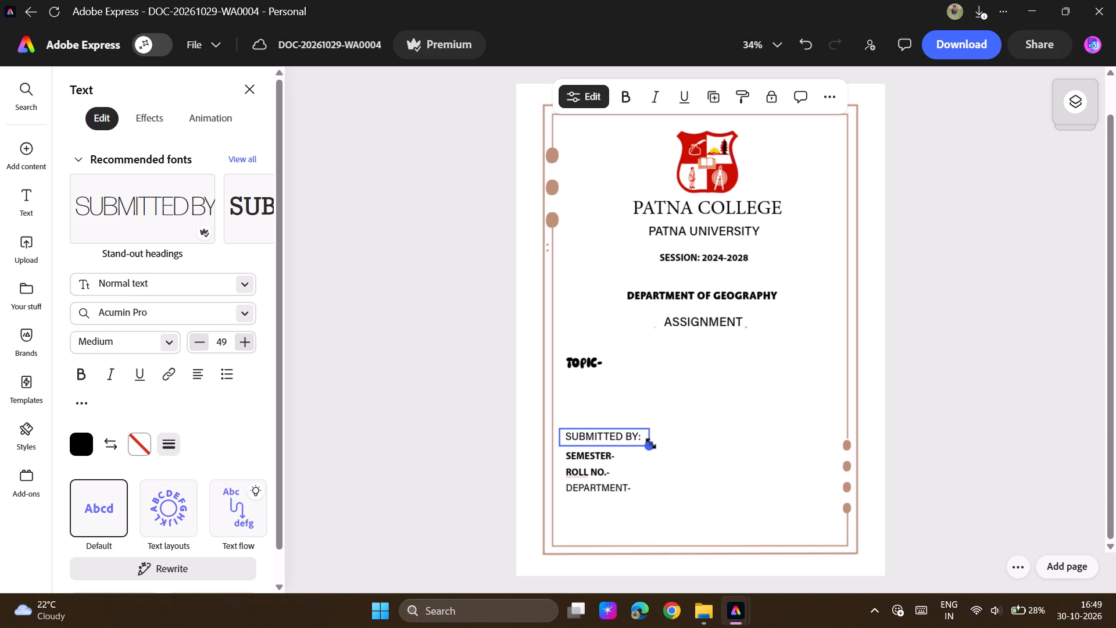
left_click_drag(650, 443, 645, 443)
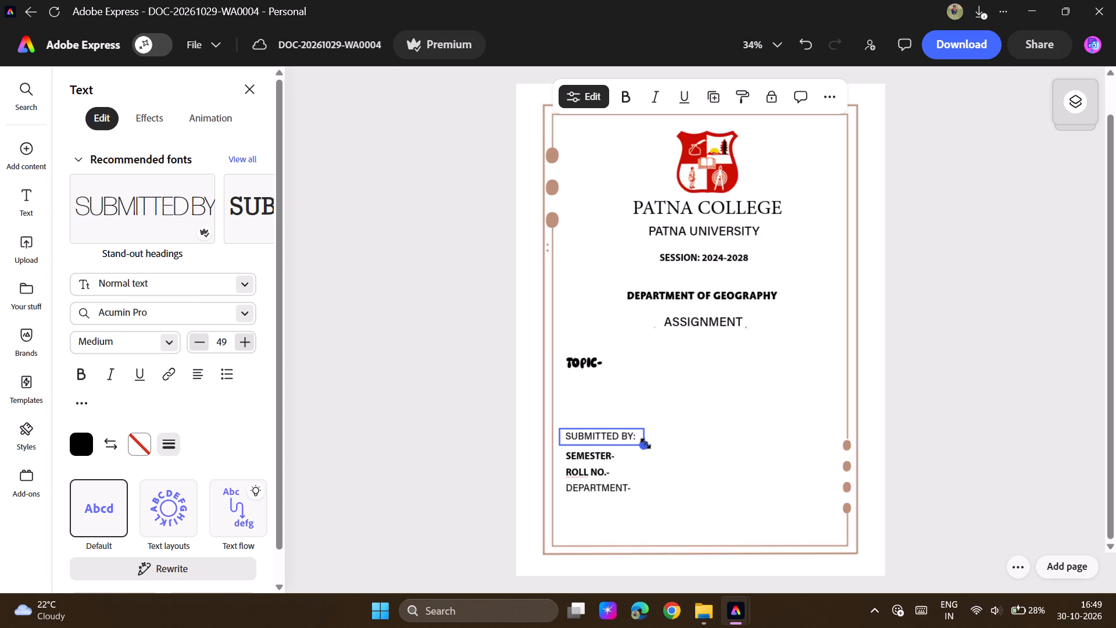
left_click_drag(645, 443, 644, 443)
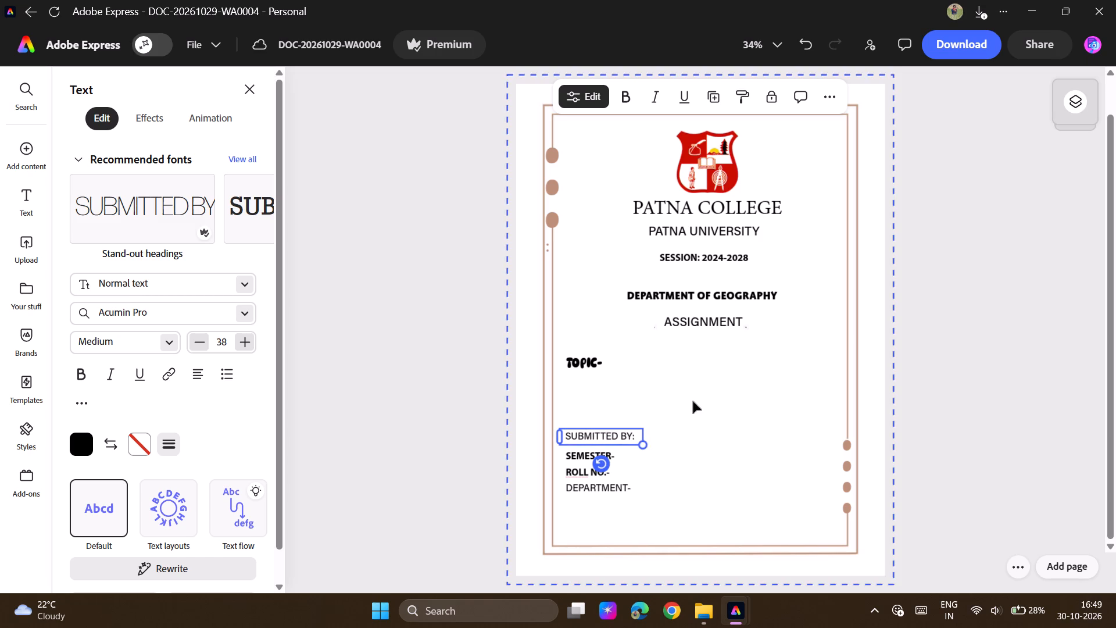
left_click(693, 401)
Move the SUBMITTED BY: line slightly down so its spacing above SEMESTER- matches the spacing of the lines below.
left_click(619, 440)
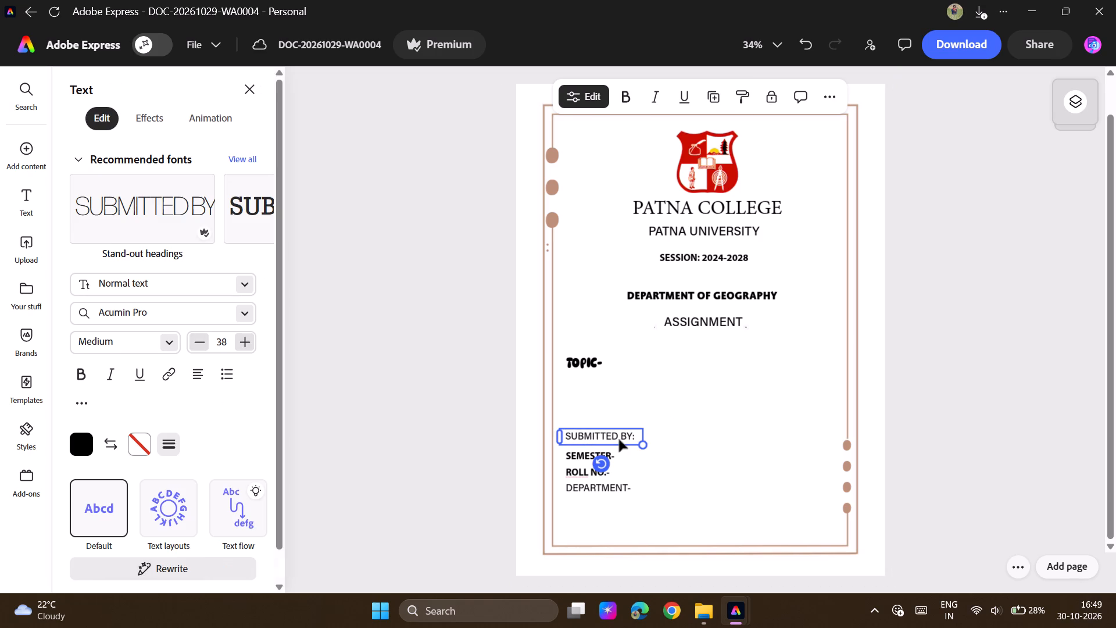
left_click(619, 440)
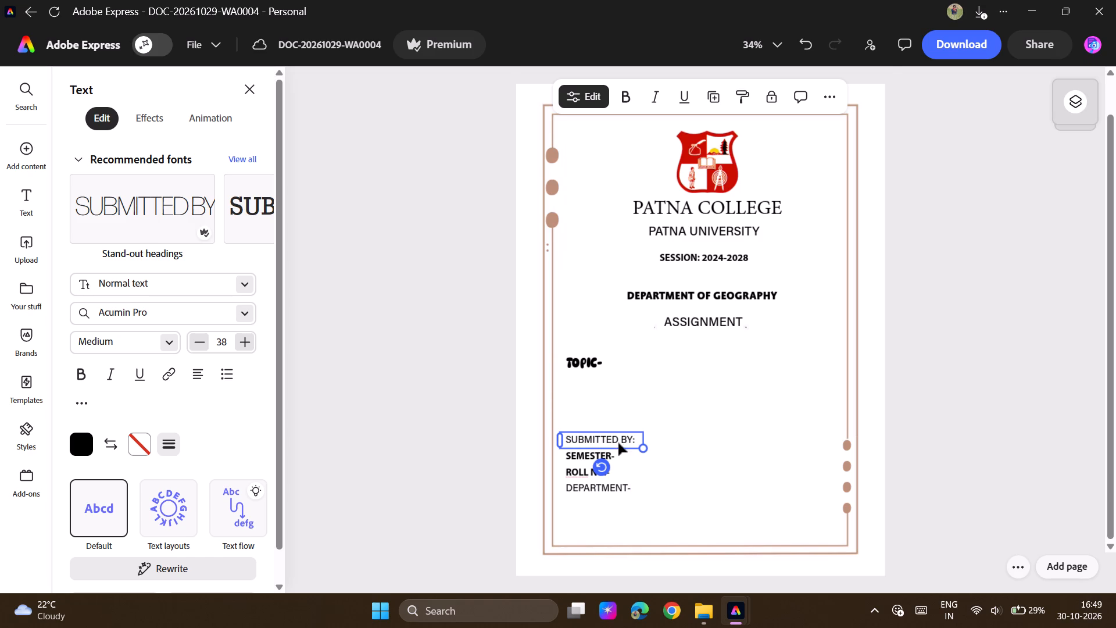
left_click(710, 397)
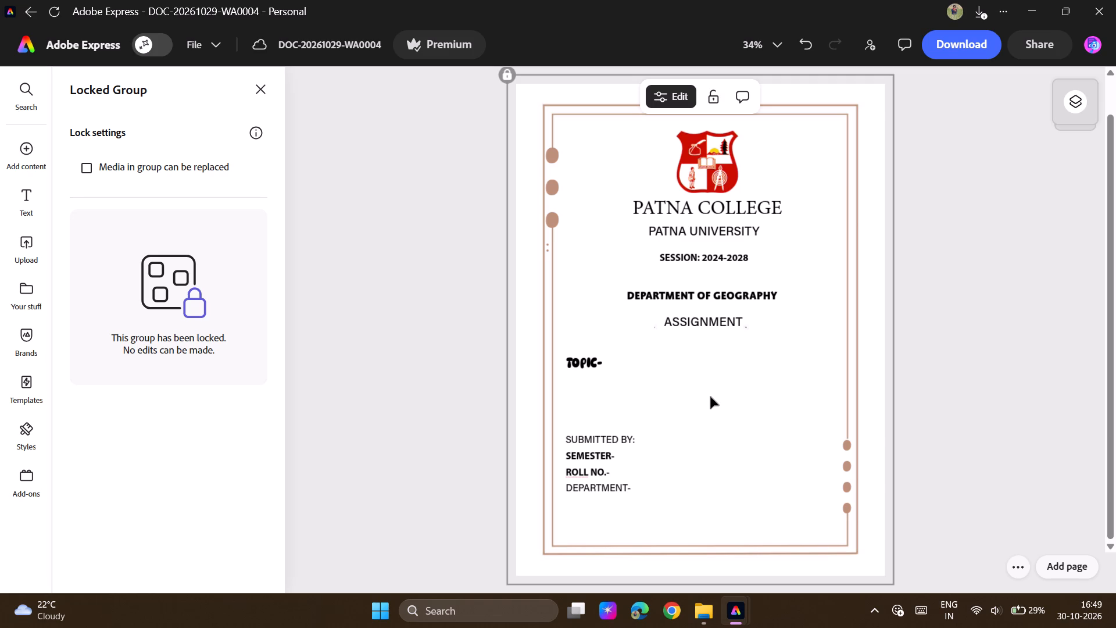
Download the revised cover page in PDF Standard format with accessibility tags added.
left_click(939, 44)
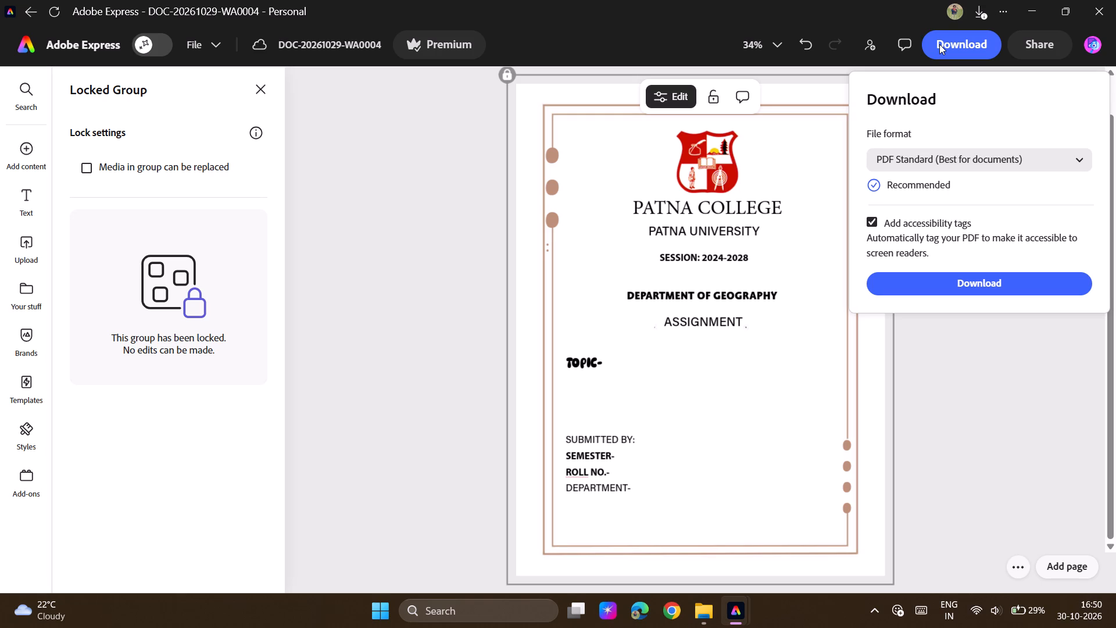
Download the DOC-20261029-WA0004 cover page in PDF Standard format with accessibility tags added.
left_click(953, 282)
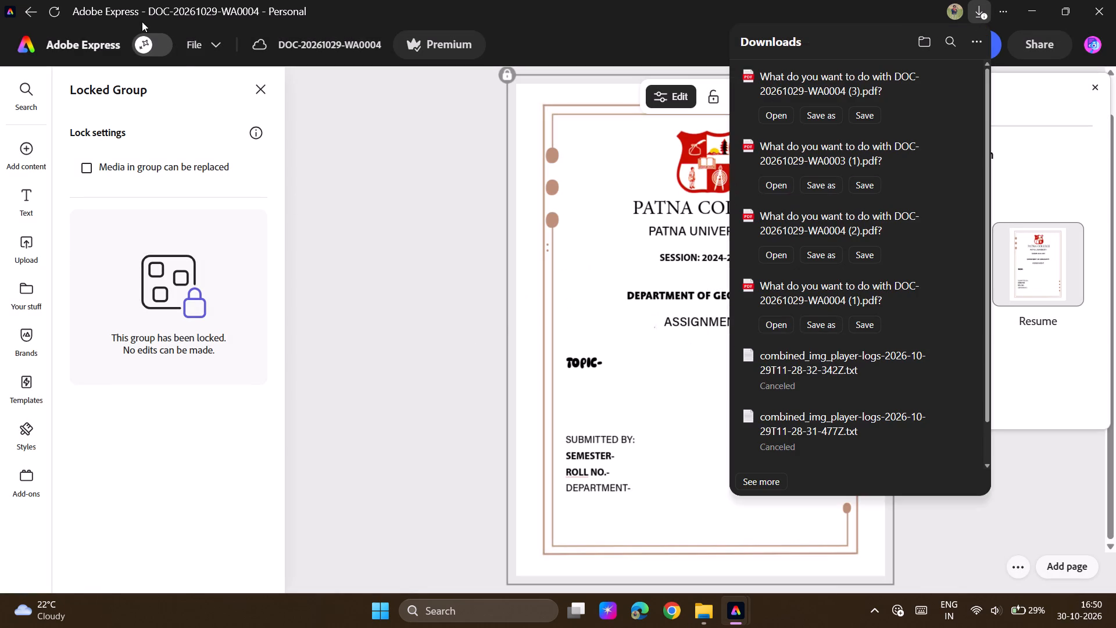
Leave this design for the home page and open the DOC-20261029-WA0003 cover page.
left_click(87, 46)
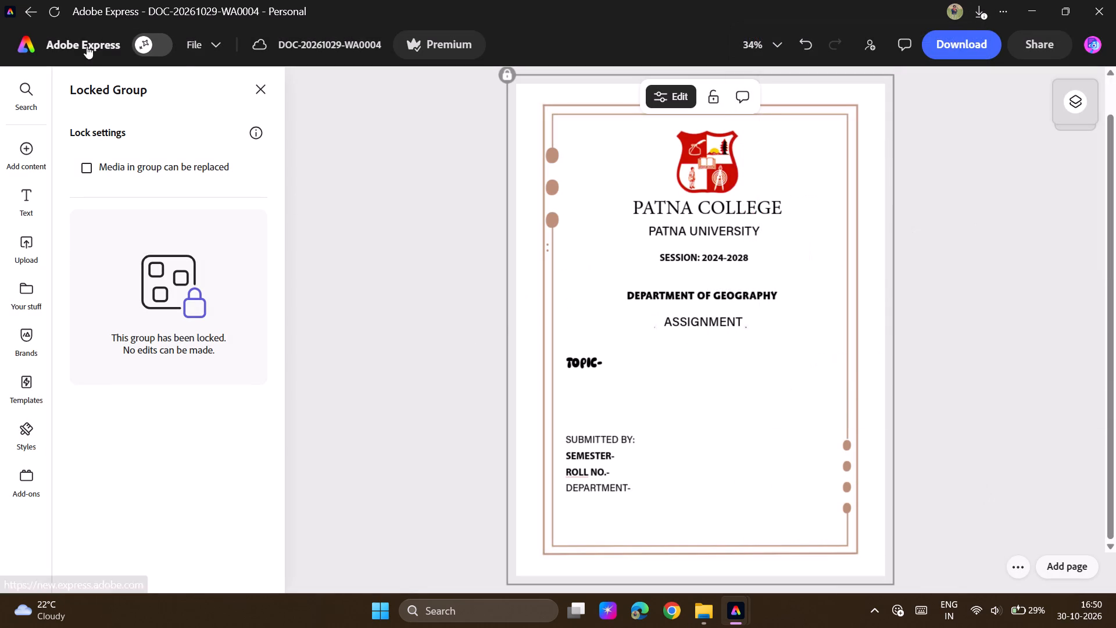
Return to the home page and open the recent file DOC-20261029-WA0003.
left_click(92, 41)
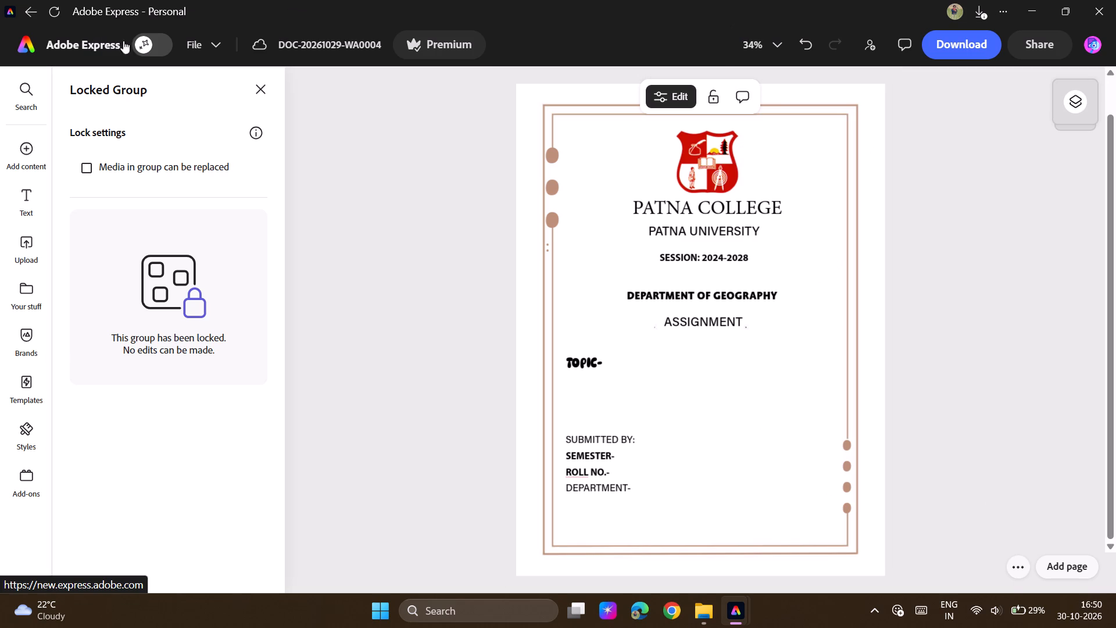
scroll(313, 387, "down", 1)
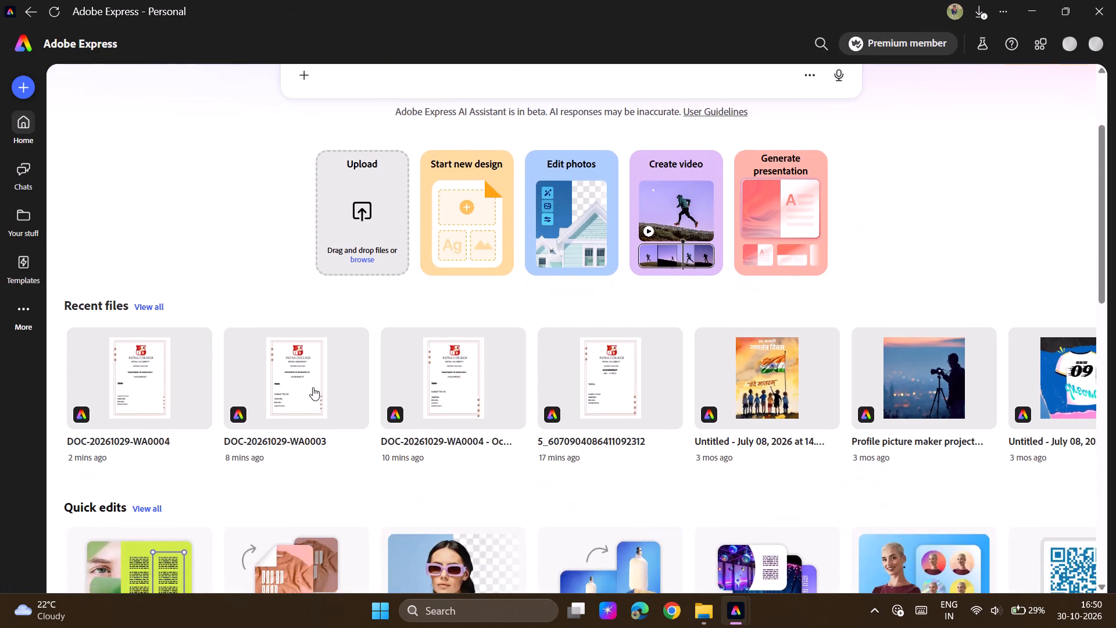
scroll(313, 387, "down", 1)
left_click(289, 386)
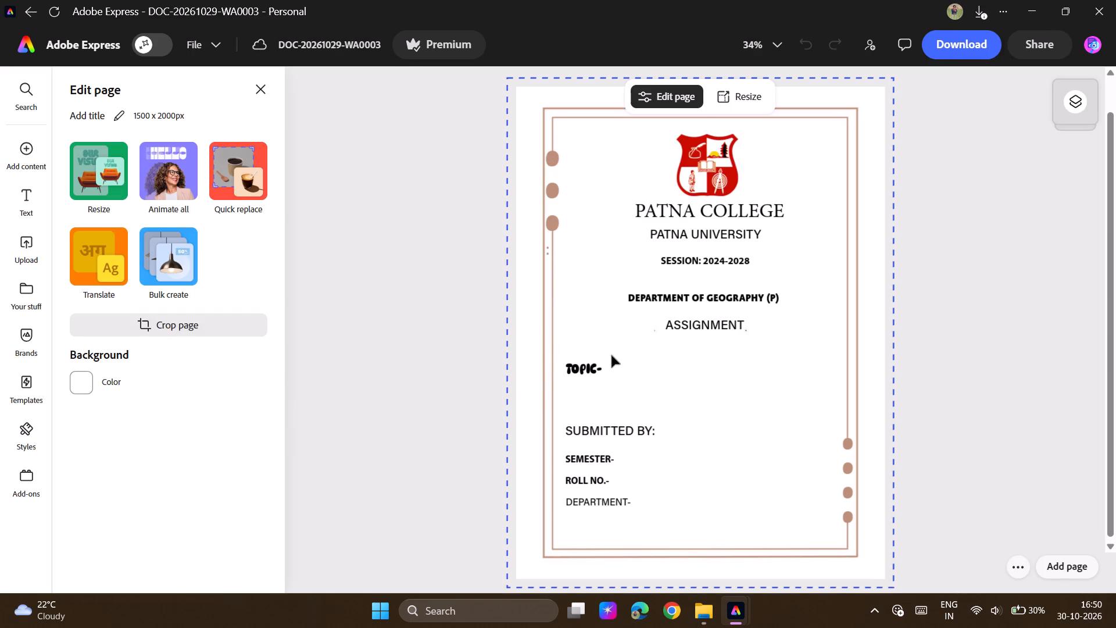
Shrink the SUBMITTED BY: text to about size 36, slightly wider than DEPARTMENT-, and move it down to sit just above SEMESTER-, keeping its start aligned.
left_click(633, 430)
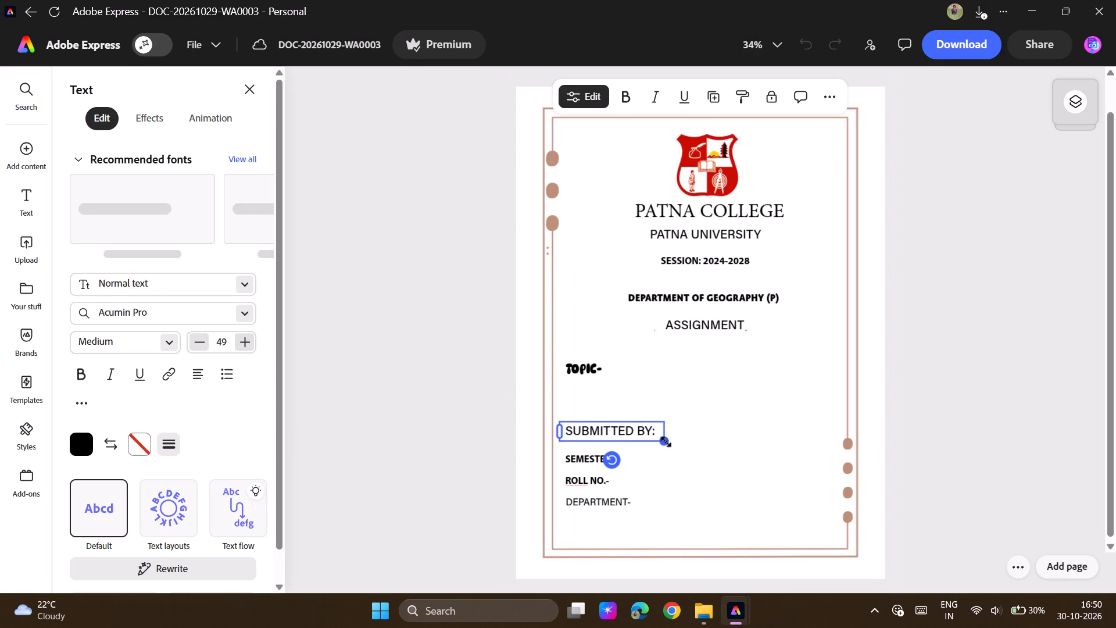
left_click_drag(664, 440, 650, 441)
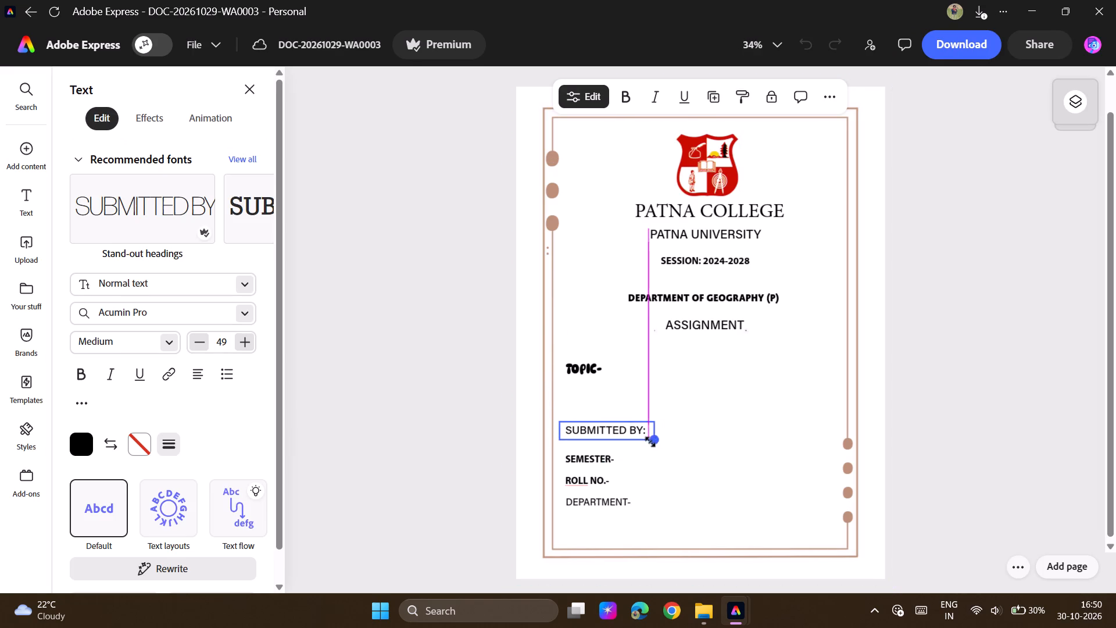
left_click_drag(650, 441, 639, 443)
left_click_drag(597, 428, 598, 440)
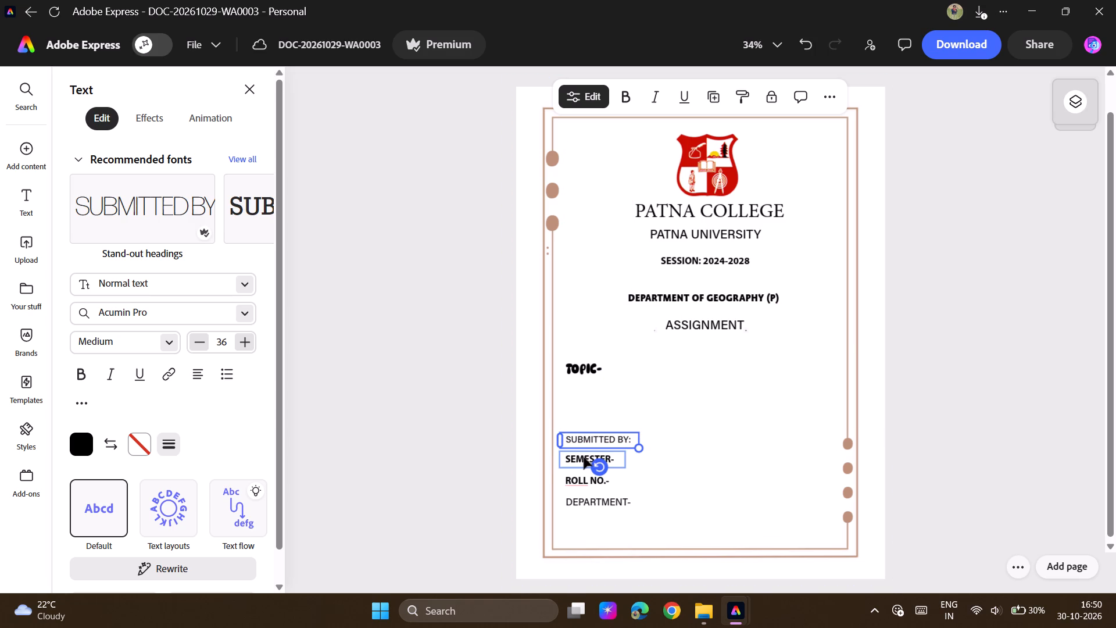
left_click(697, 450)
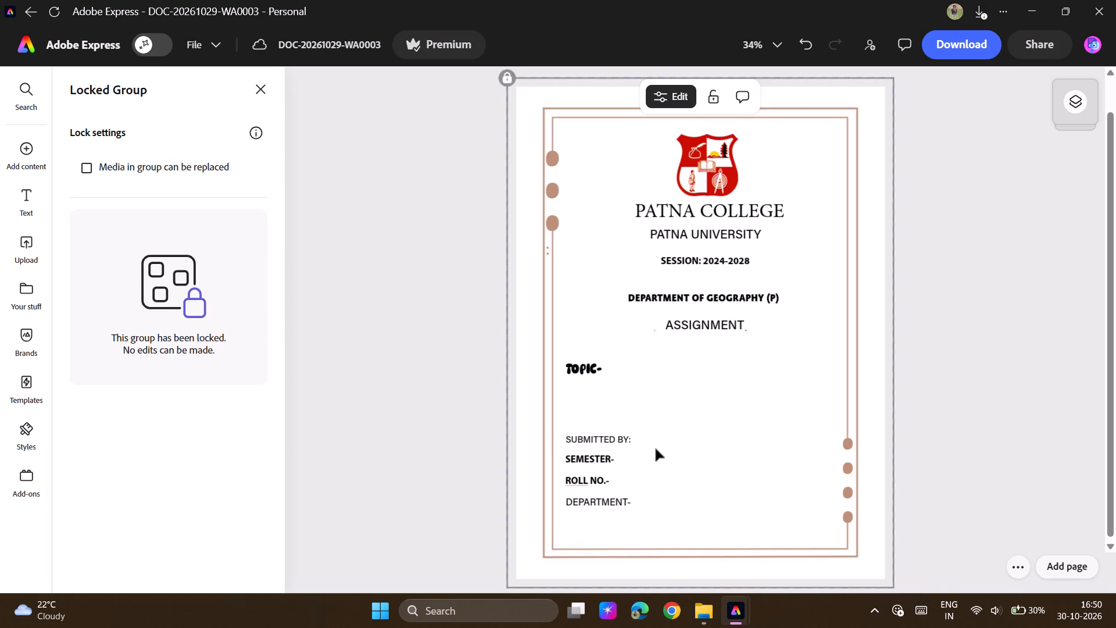
left_click(615, 443)
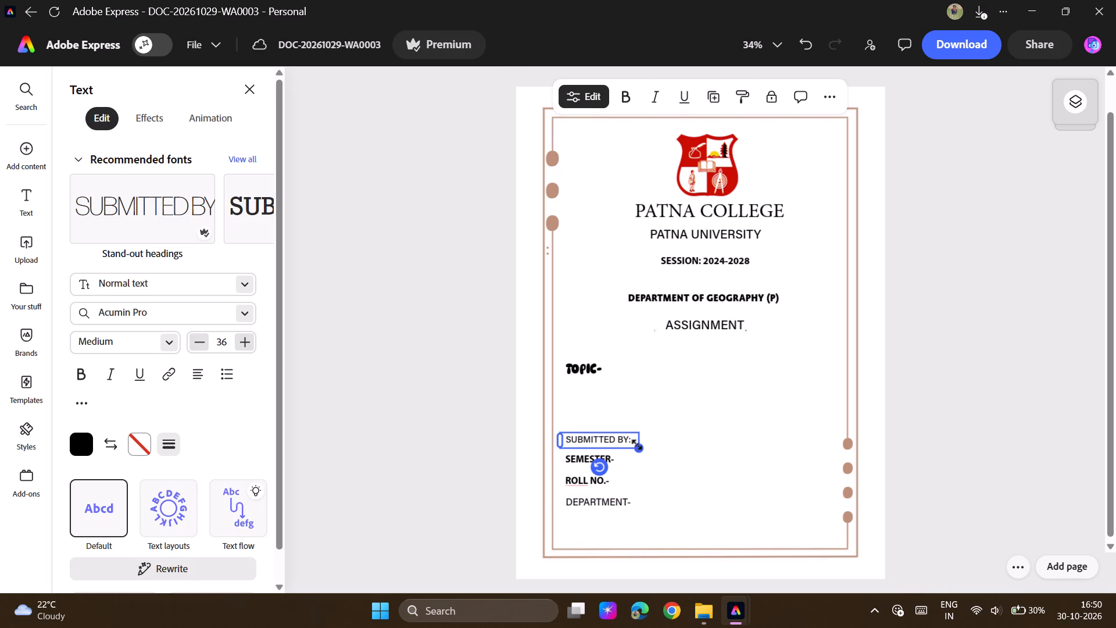
left_click(636, 444)
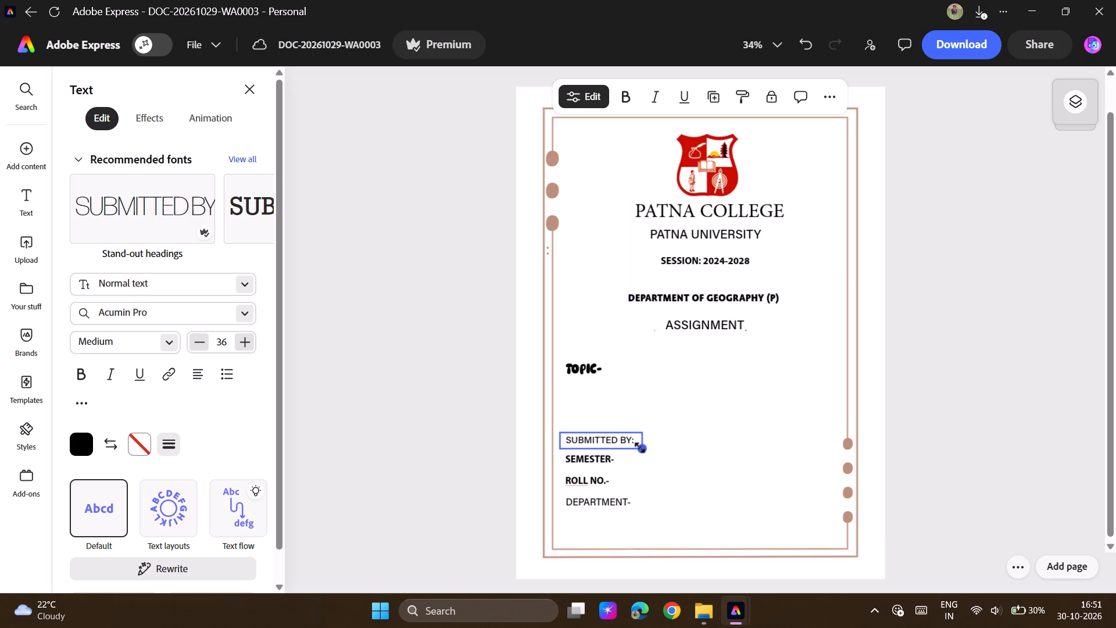
left_click(677, 410)
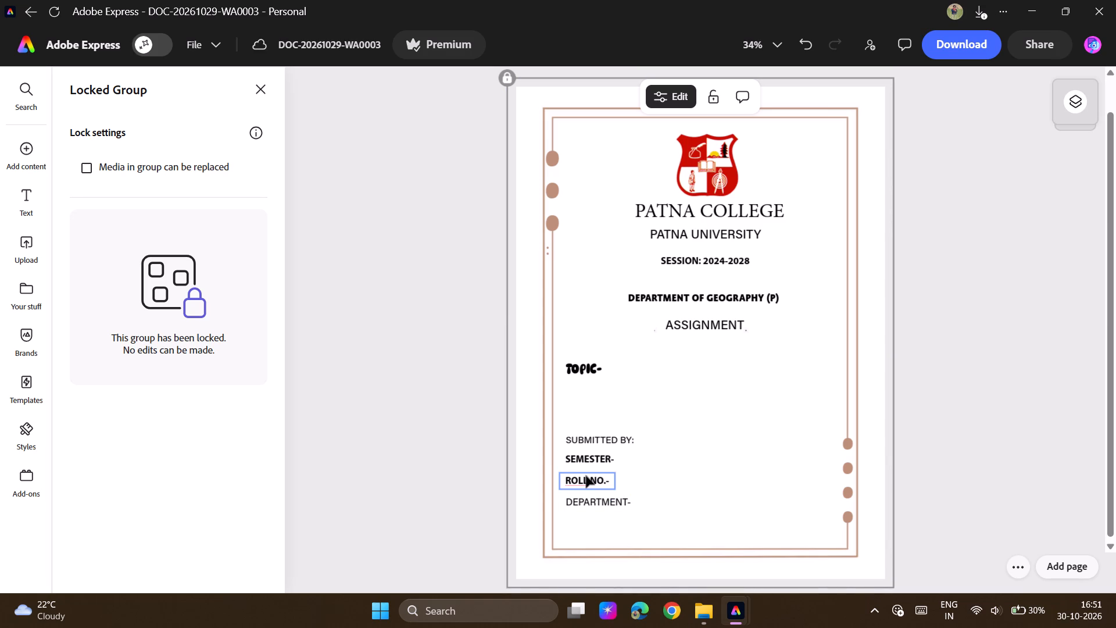
Tighten the submission details by moving ROLL NO.- up beneath SEMESTER- and DEPARTMENT- up beneath ROLL NO.-.
left_click_drag(586, 476, 586, 472)
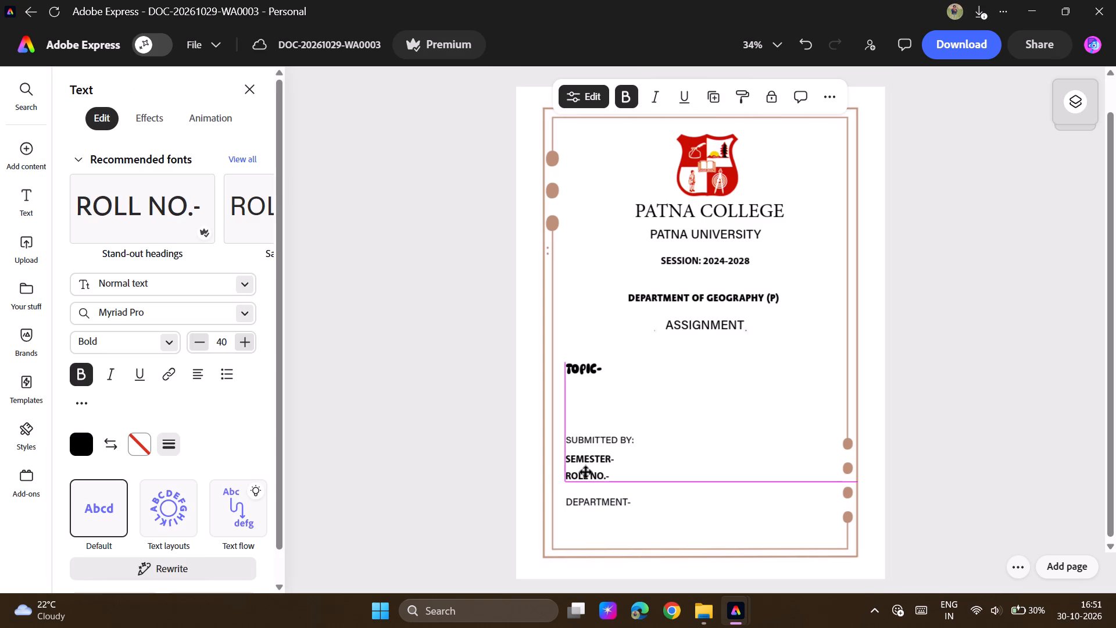
left_click_drag(586, 472, 586, 470)
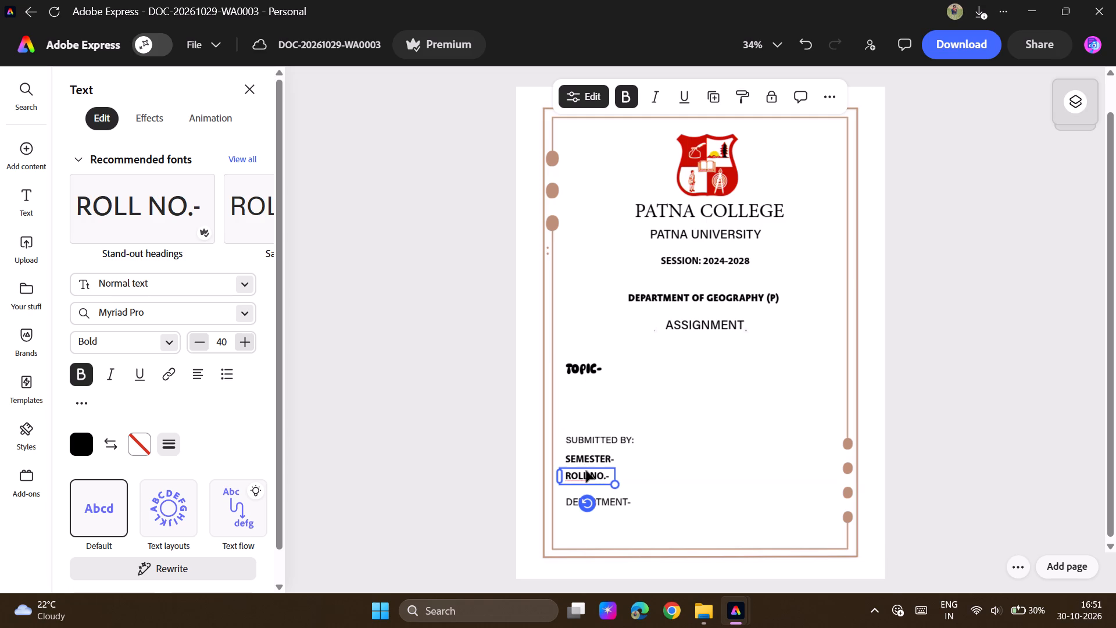
left_click_drag(661, 470, 603, 497)
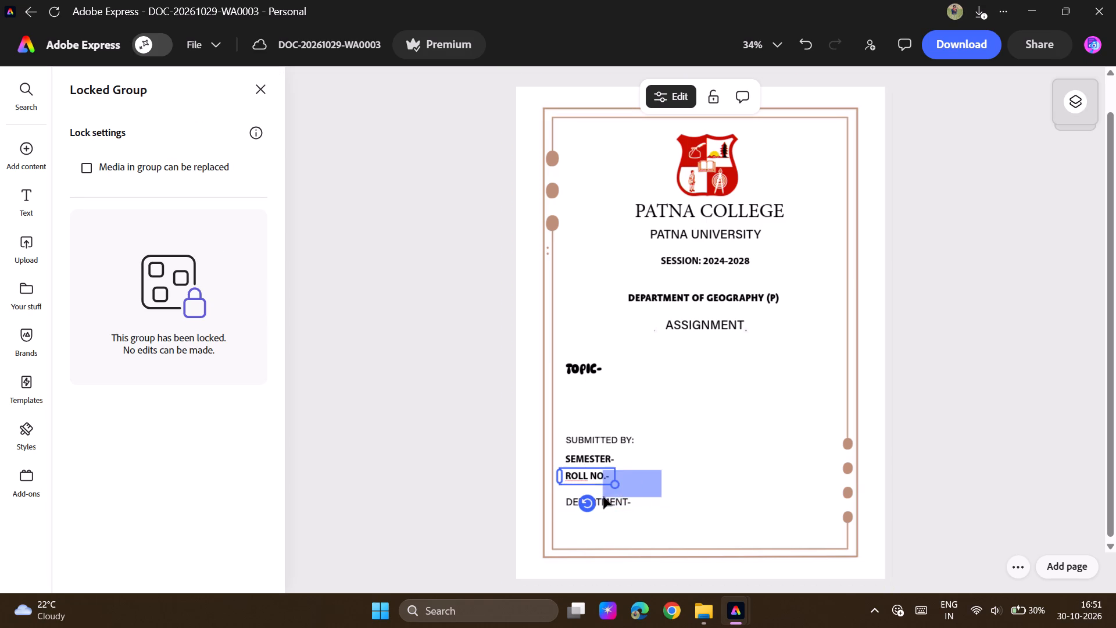
Move the DEPARTMENT- line up beneath ROLL NO.-, keeping its start aligned with the submission lines above.
left_click_drag(603, 497, 644, 482)
left_click(644, 482)
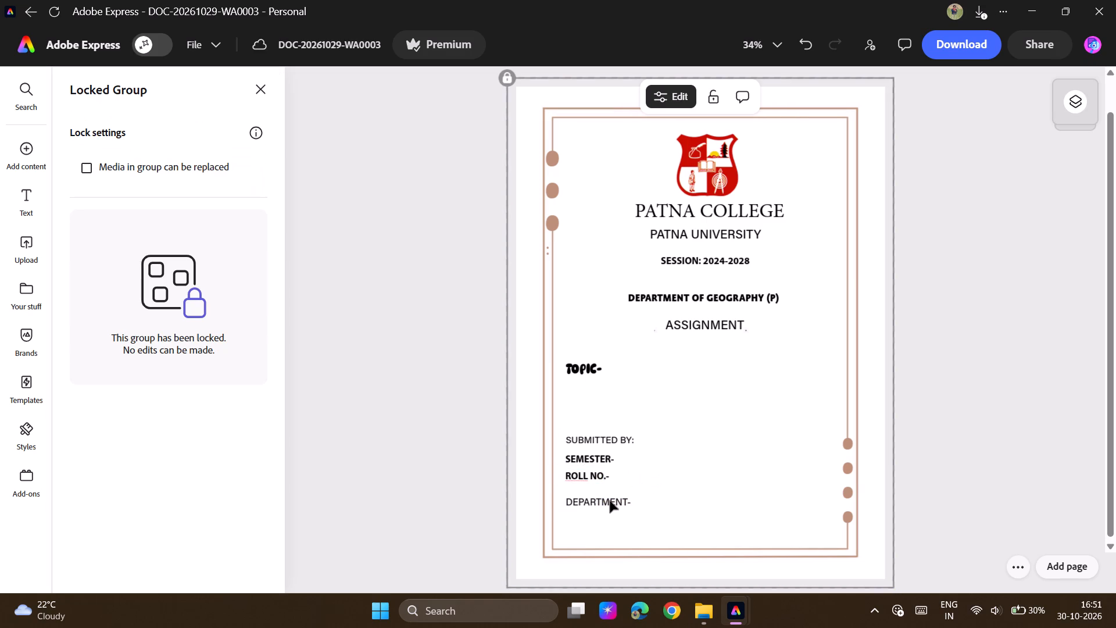
left_click(606, 501)
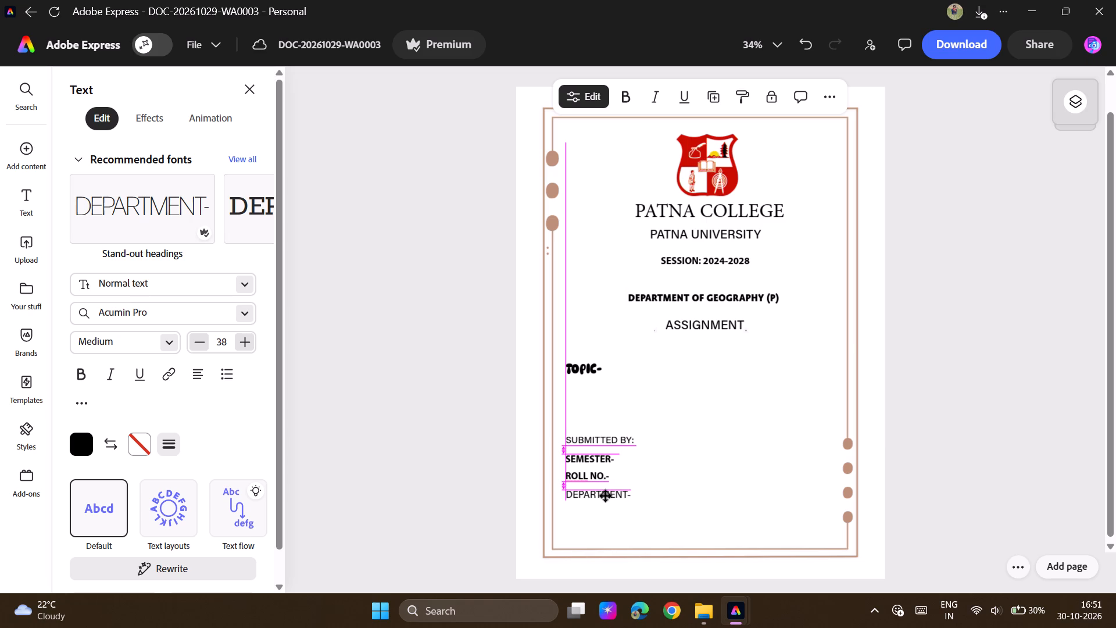
left_click(682, 420)
Fine-tune the SUBMITTED BY: line to text size 37 and move it slightly down, closer to SEMESTER-.
left_click(612, 446)
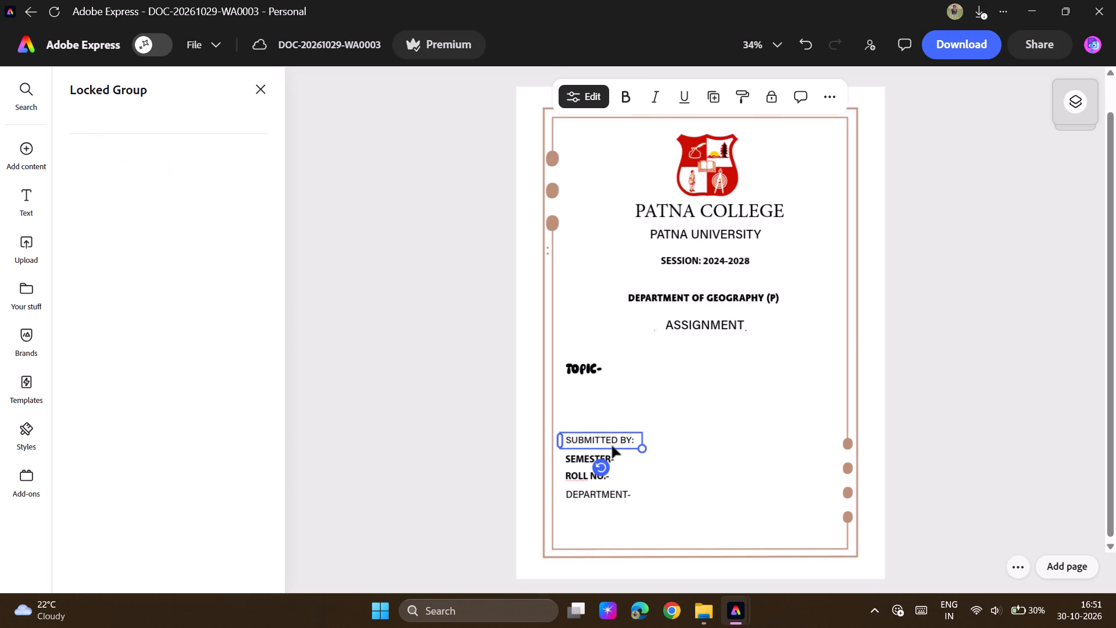
left_click(643, 448)
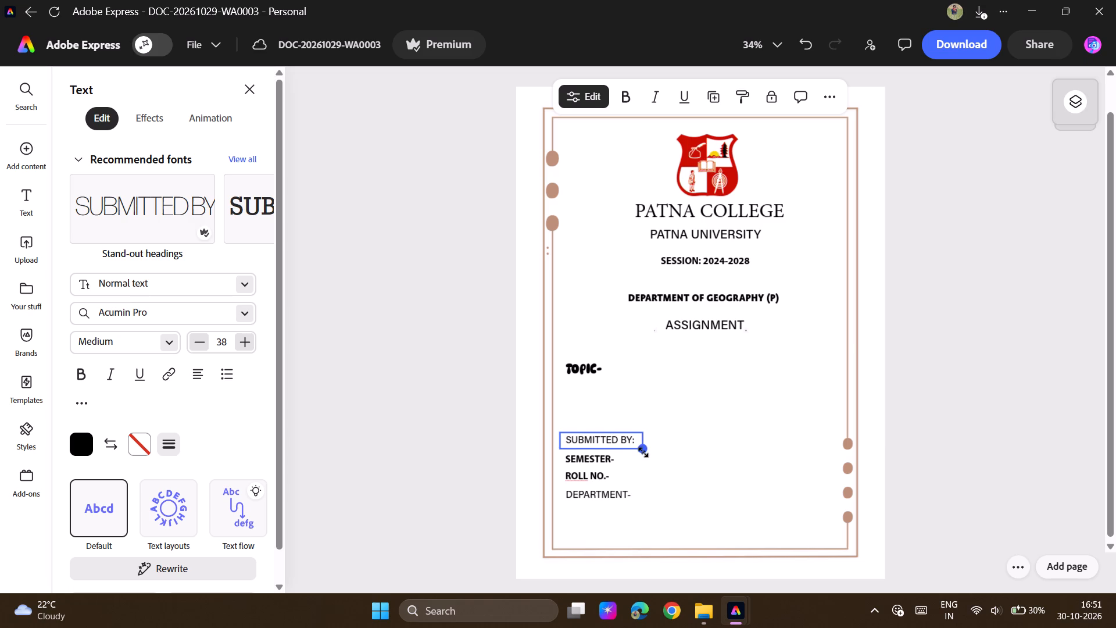
left_click(702, 424)
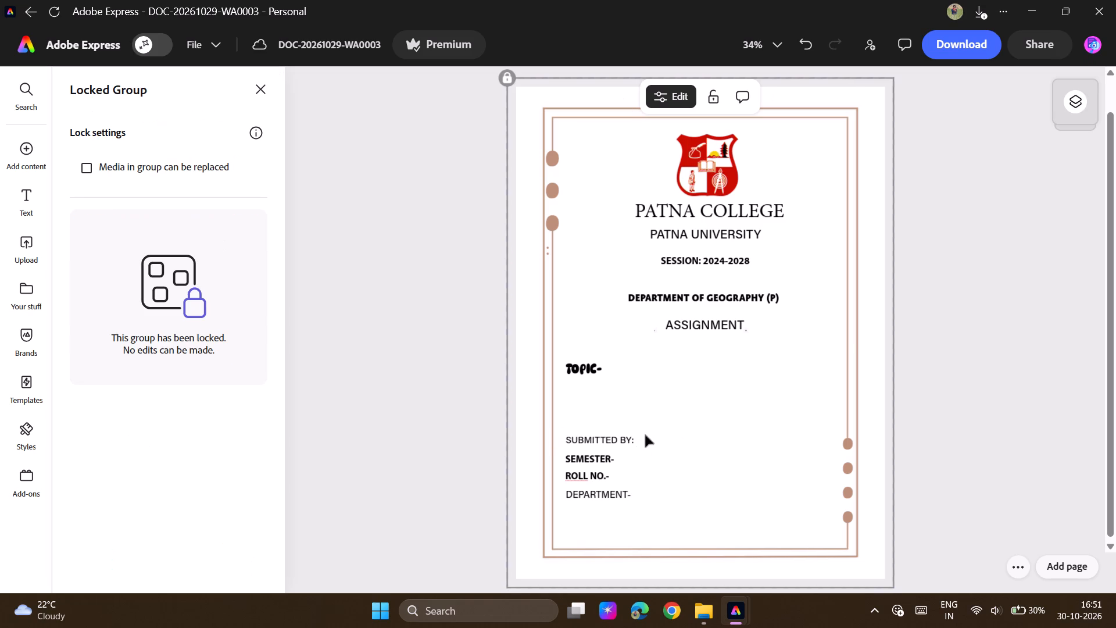
left_click(605, 439)
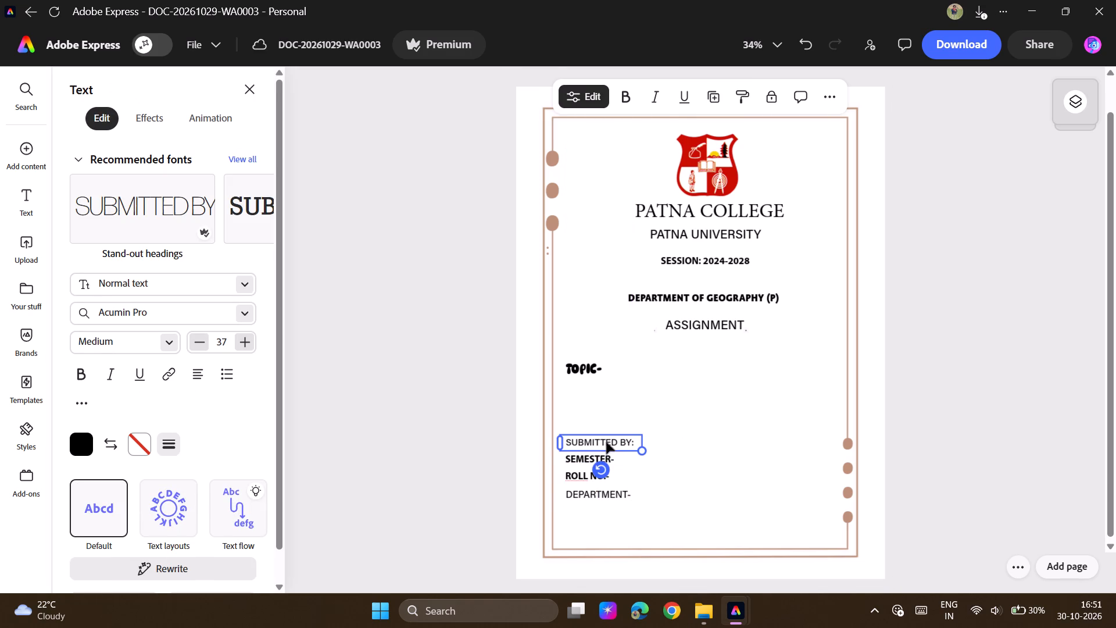
left_click(704, 395)
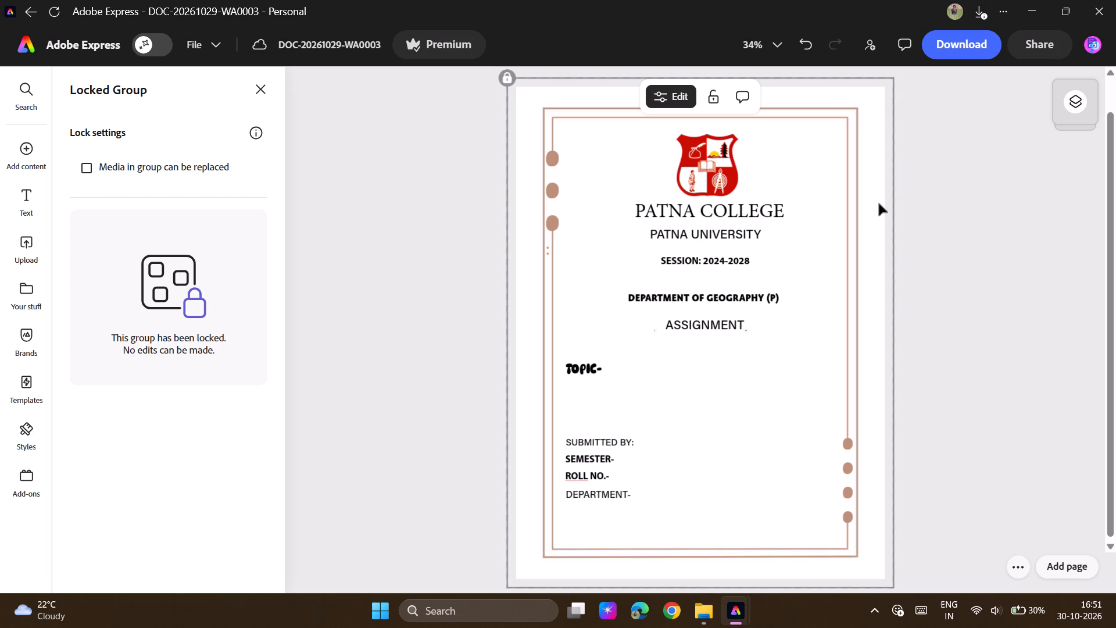
Download the DOC-20261029-WA0003 cover page in PDF Standard format with accessibility tags, and dismiss the download panels.
left_click(943, 47)
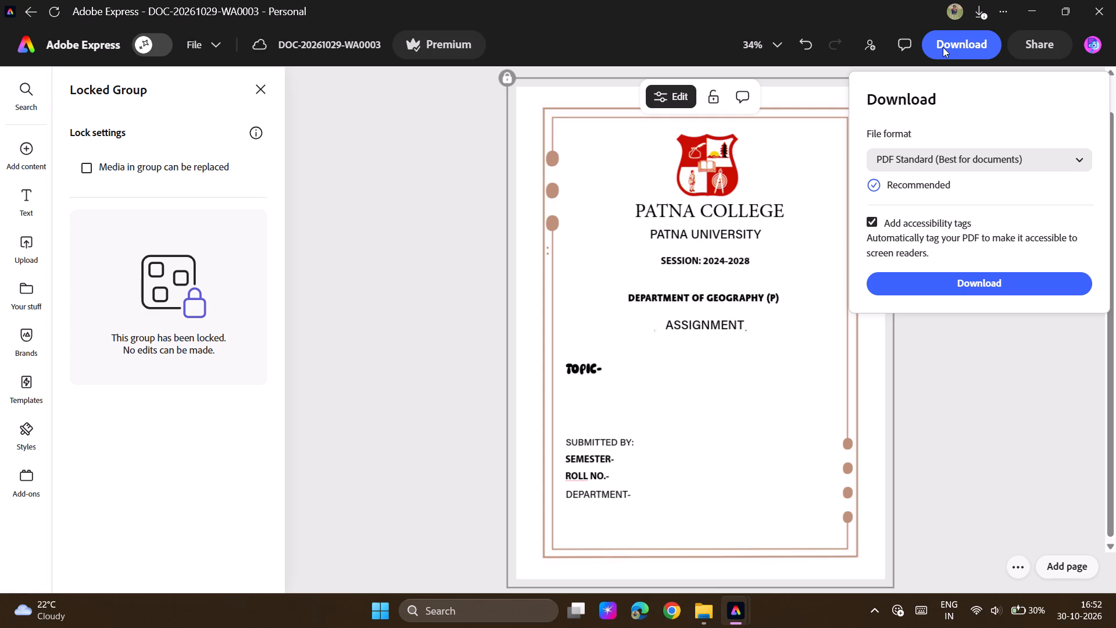
left_click(1028, 297)
left_click(1020, 284)
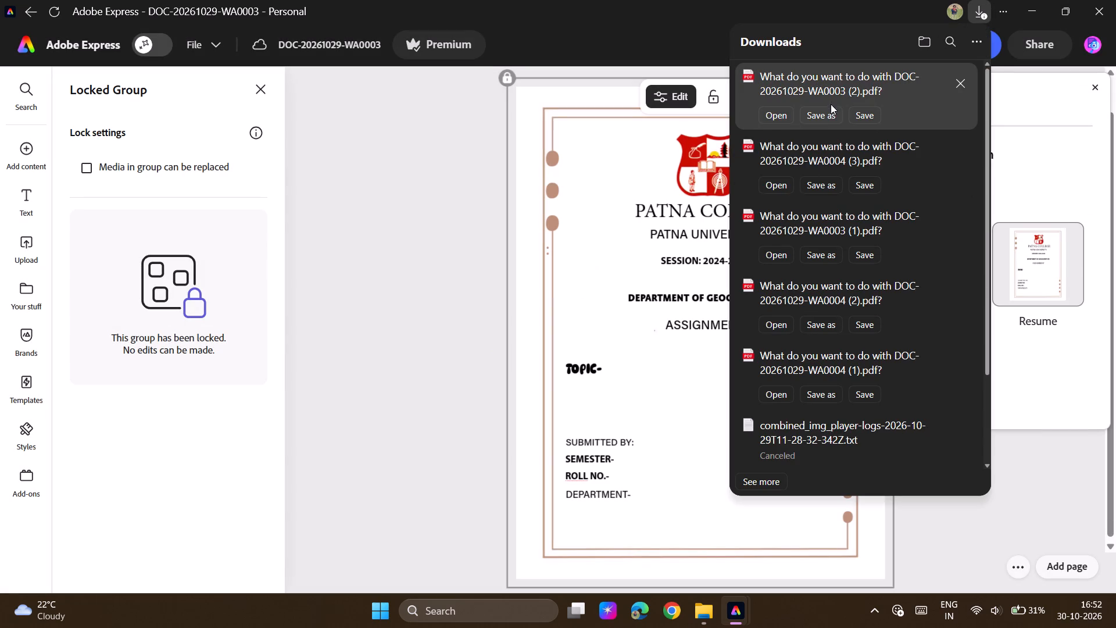
left_click(360, 283)
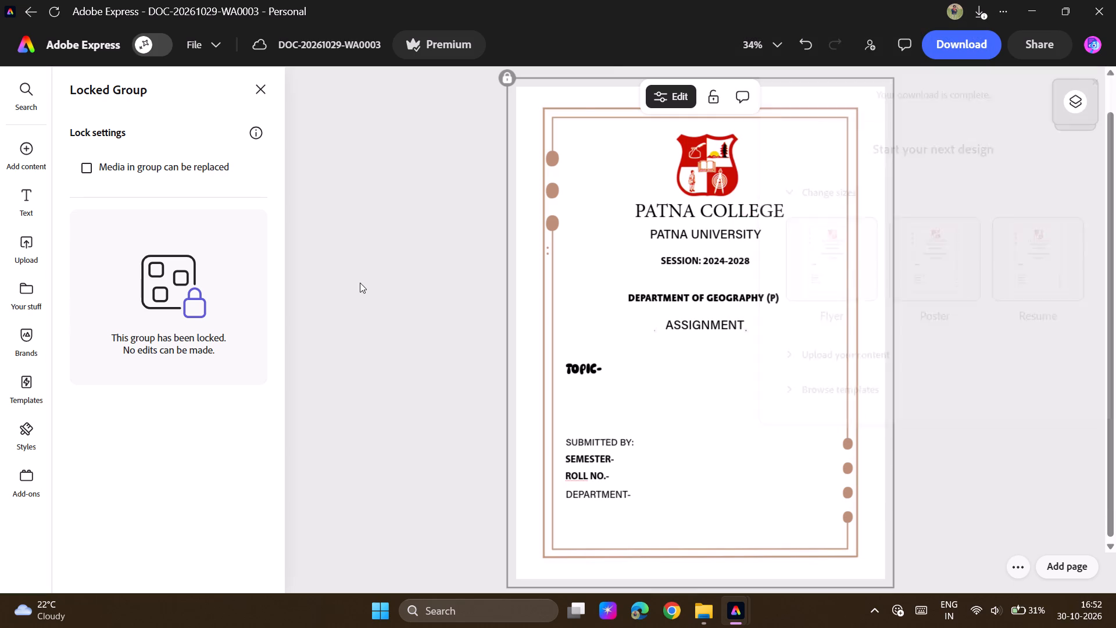
Close the Adobe Express window holding the DOC-20261029-WA0003 cover page and return to the desktop.
left_click(1096, 0)
right_click(775, 77)
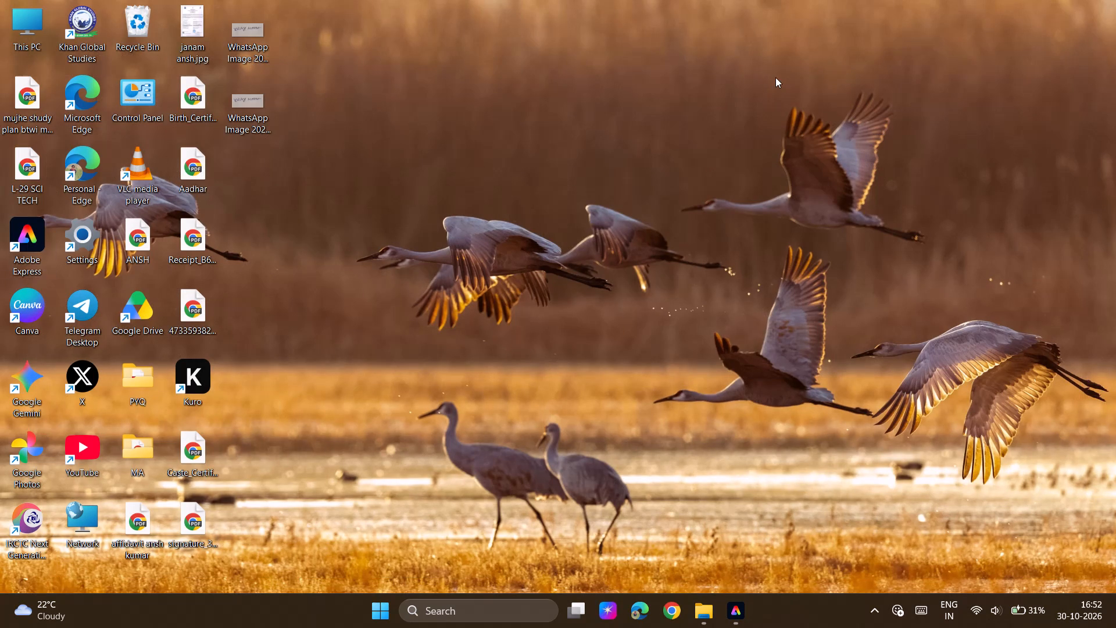
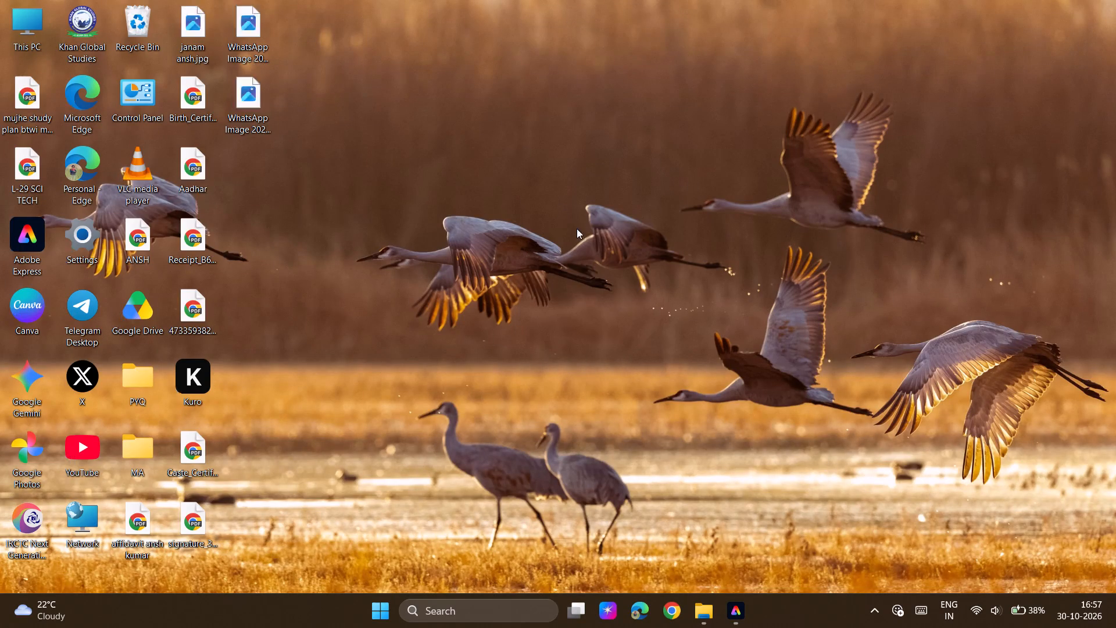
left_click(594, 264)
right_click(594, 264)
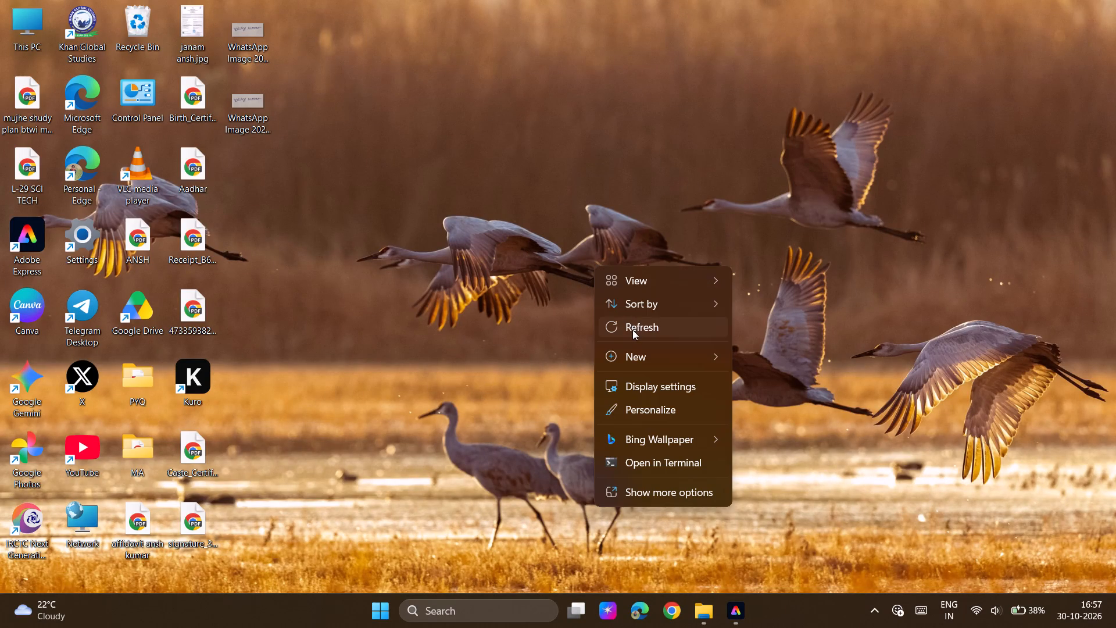
Refresh the desktop and switch to the Downloads folder in File Explorer.
left_click(632, 330)
left_click(703, 625)
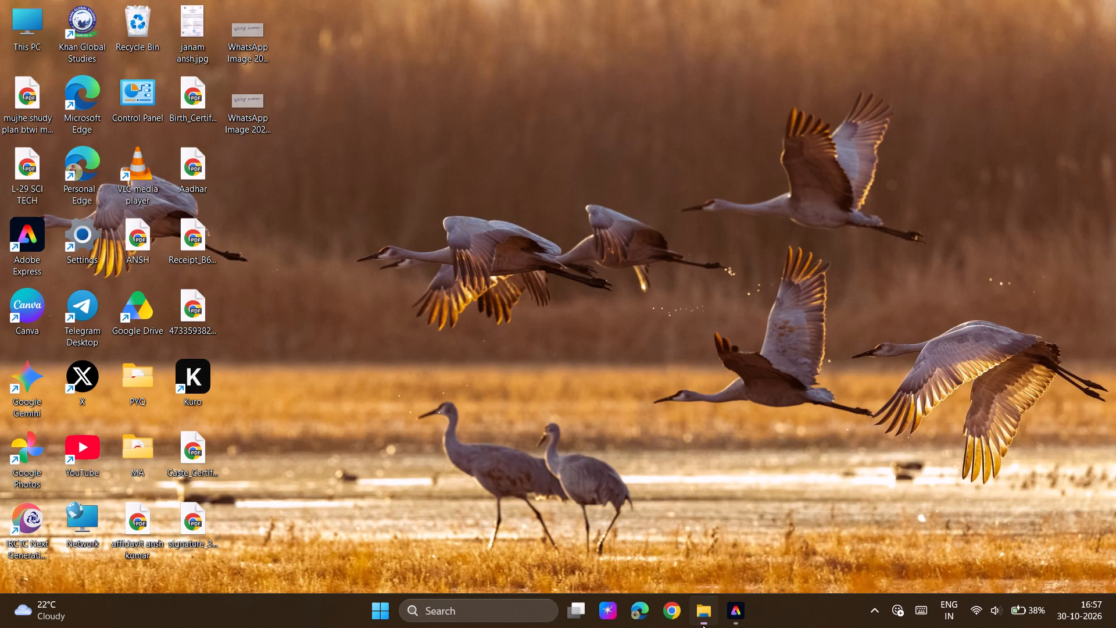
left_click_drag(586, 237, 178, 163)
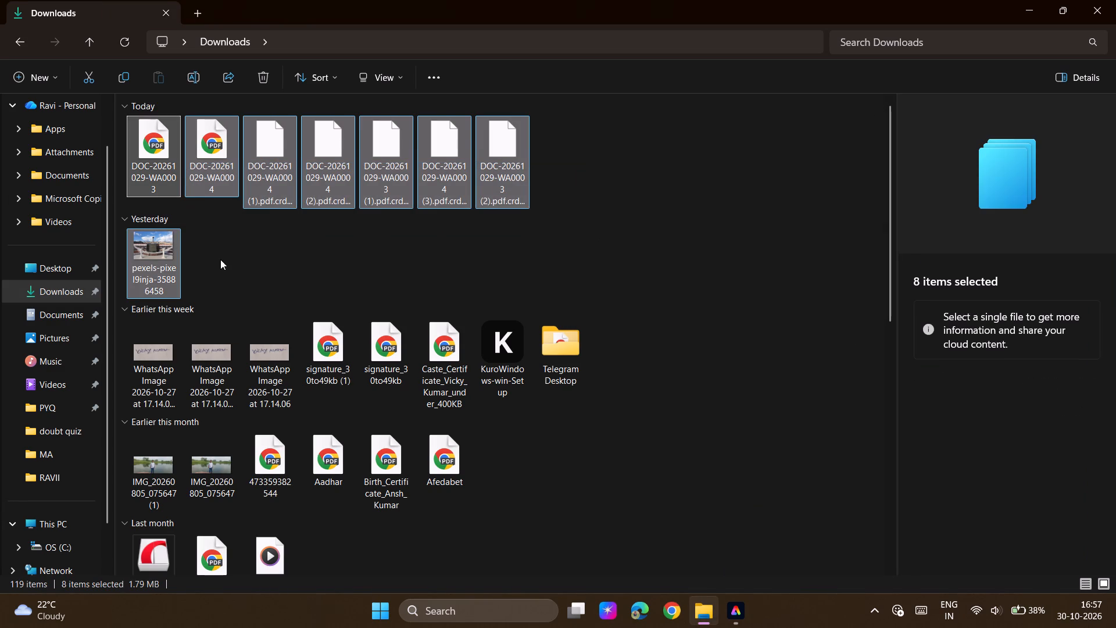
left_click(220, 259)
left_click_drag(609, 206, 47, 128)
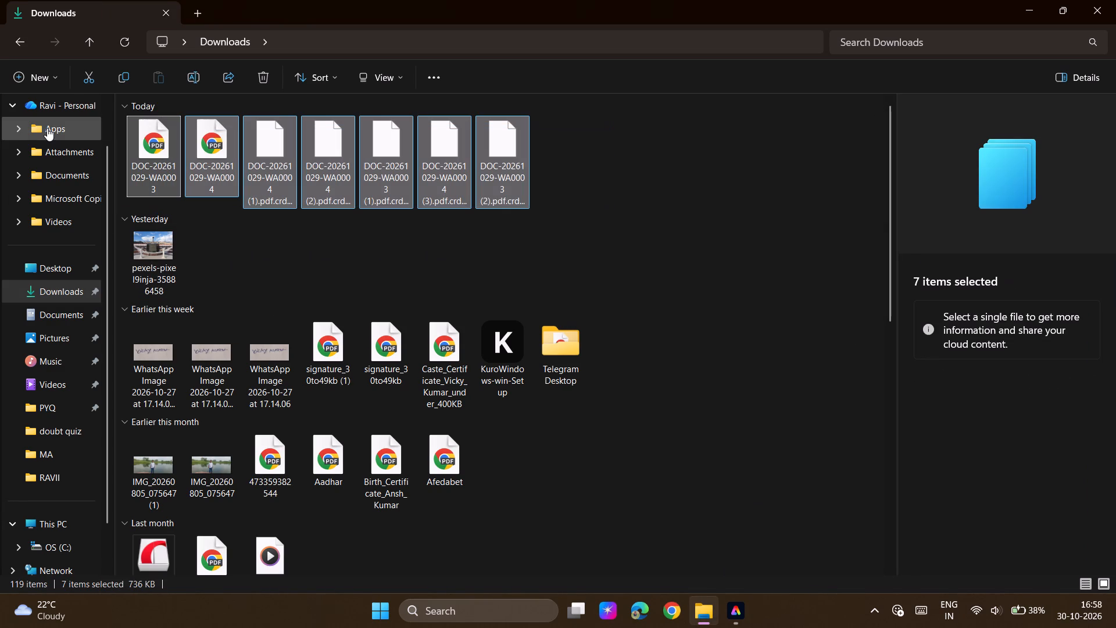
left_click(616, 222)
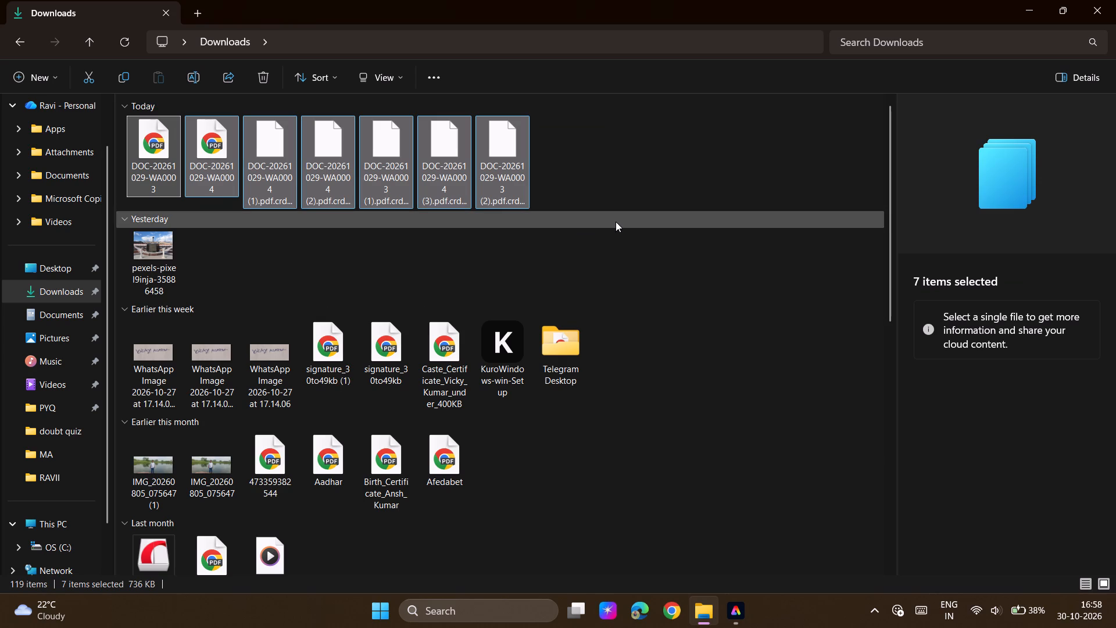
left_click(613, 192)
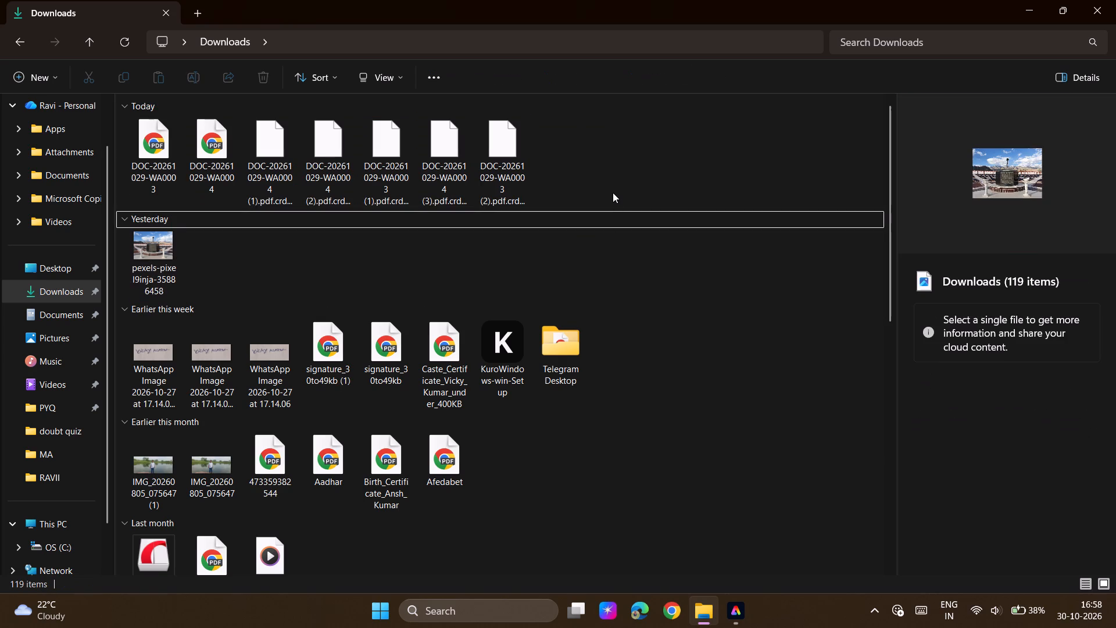
Collapse the Yesterday, Earlier this week and Earlier this month file groups in Downloads, leaving the Today group expanded.
left_click(120, 218)
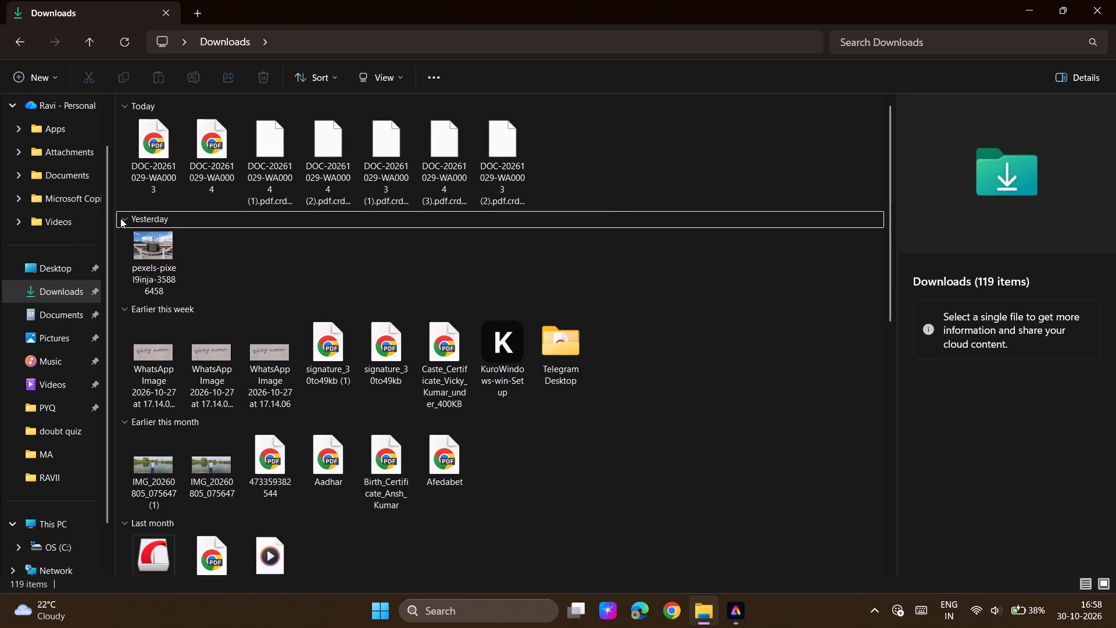
left_click(120, 218)
left_click(120, 218)
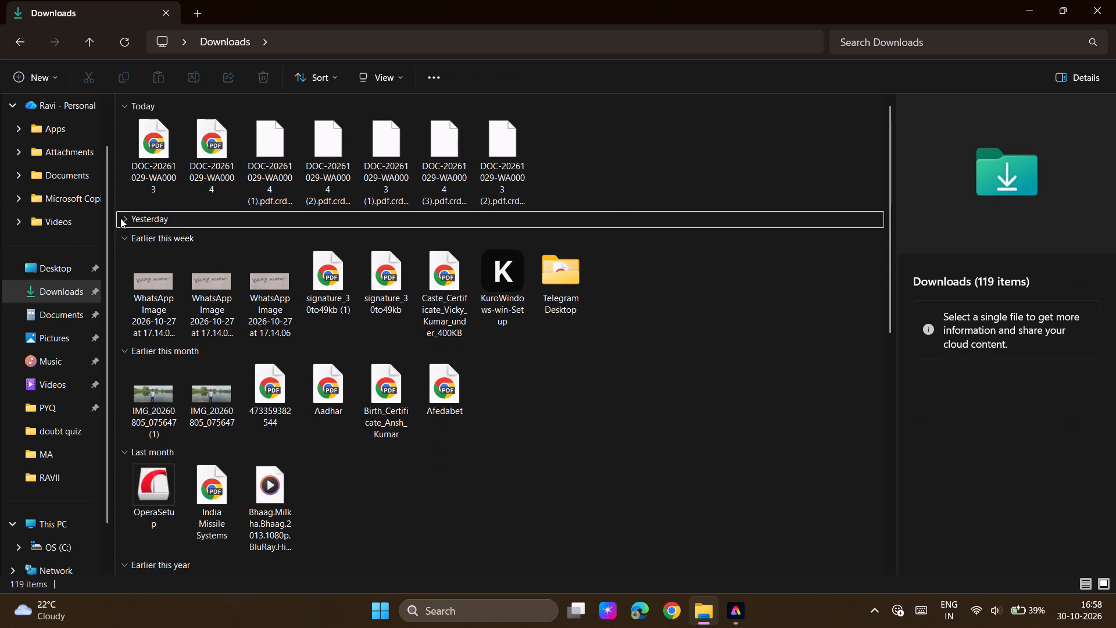
left_click(124, 241)
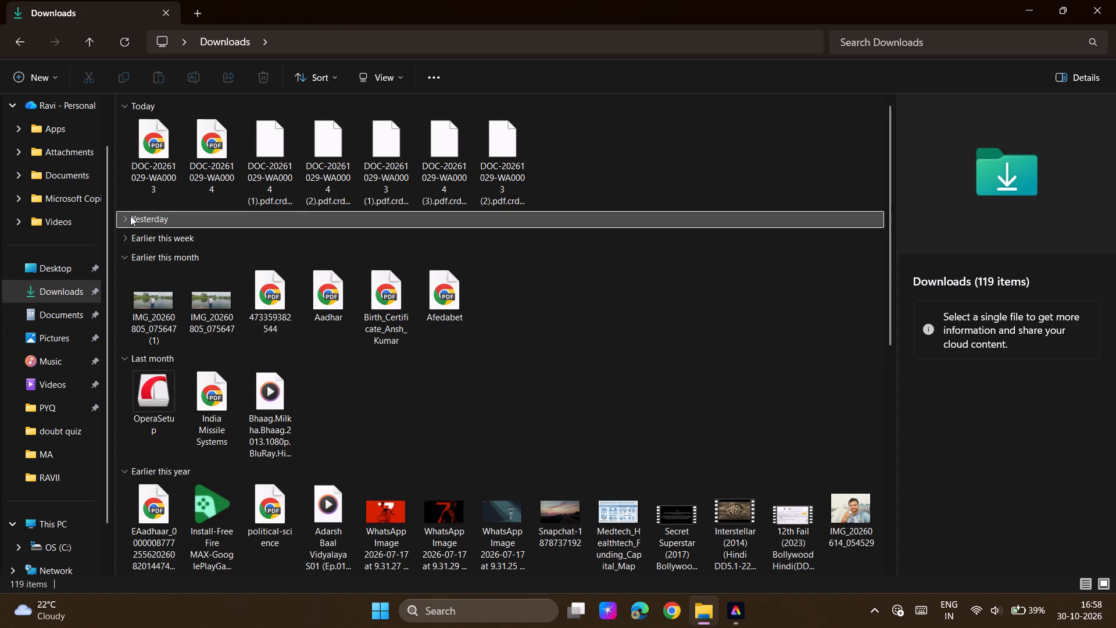
left_click(128, 216)
left_click(128, 216)
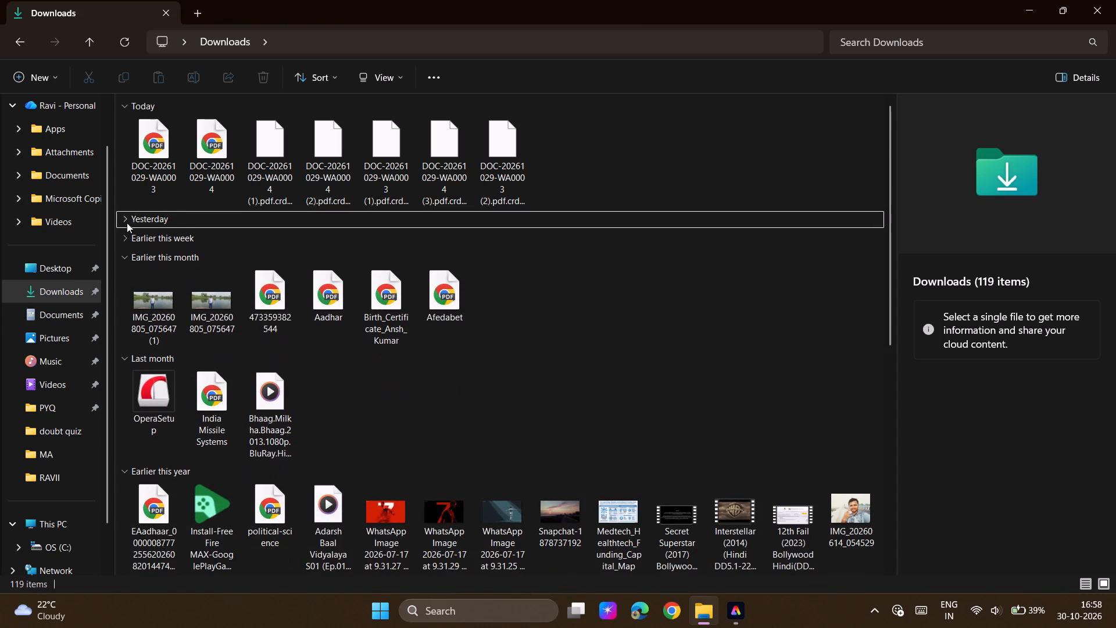
left_click(120, 240)
left_click(126, 240)
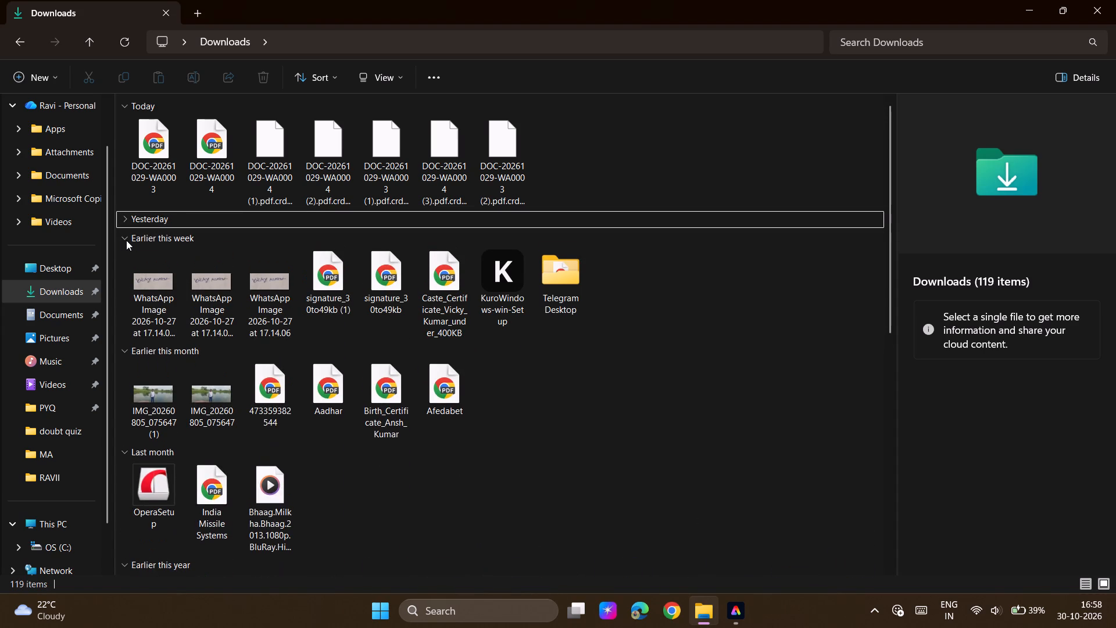
left_click(121, 256)
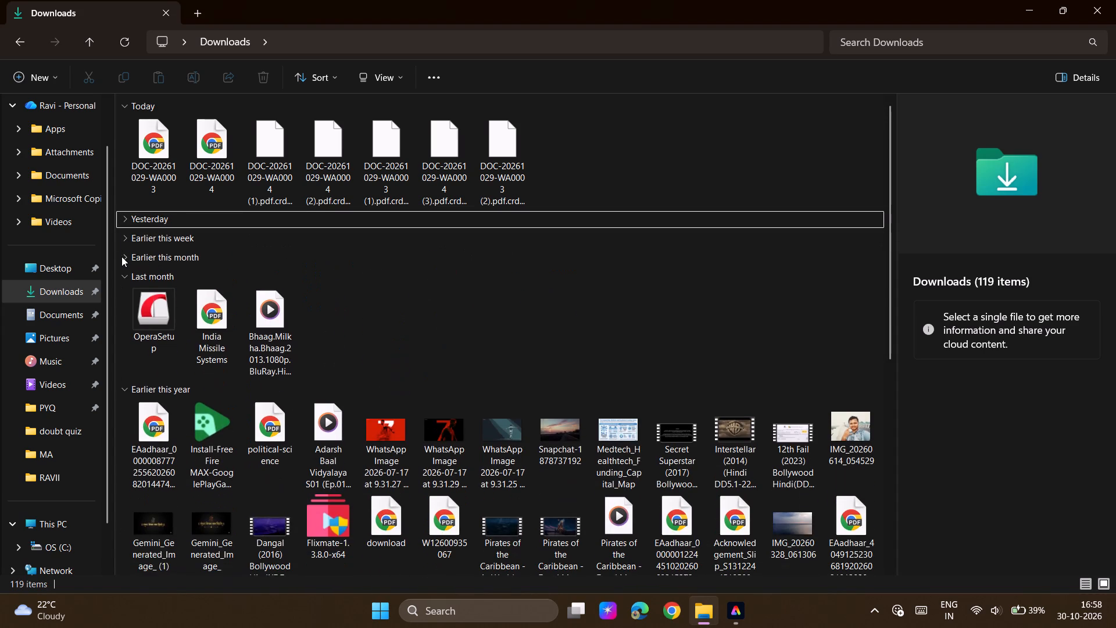
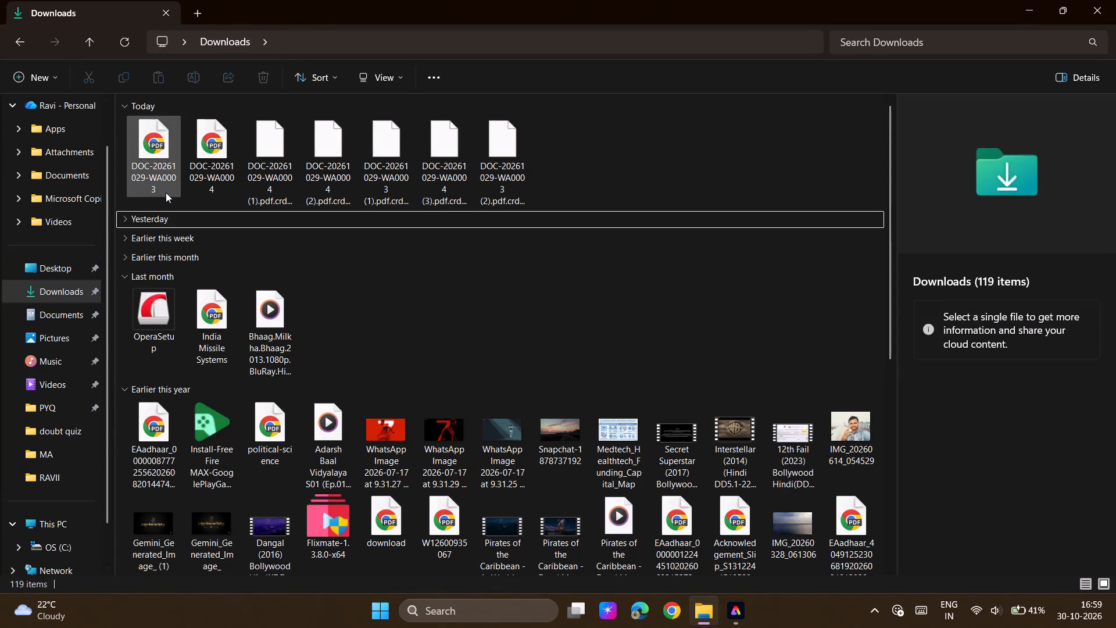
Select the collapsed Yesterday file group in the Downloads folder.
left_click(173, 215)
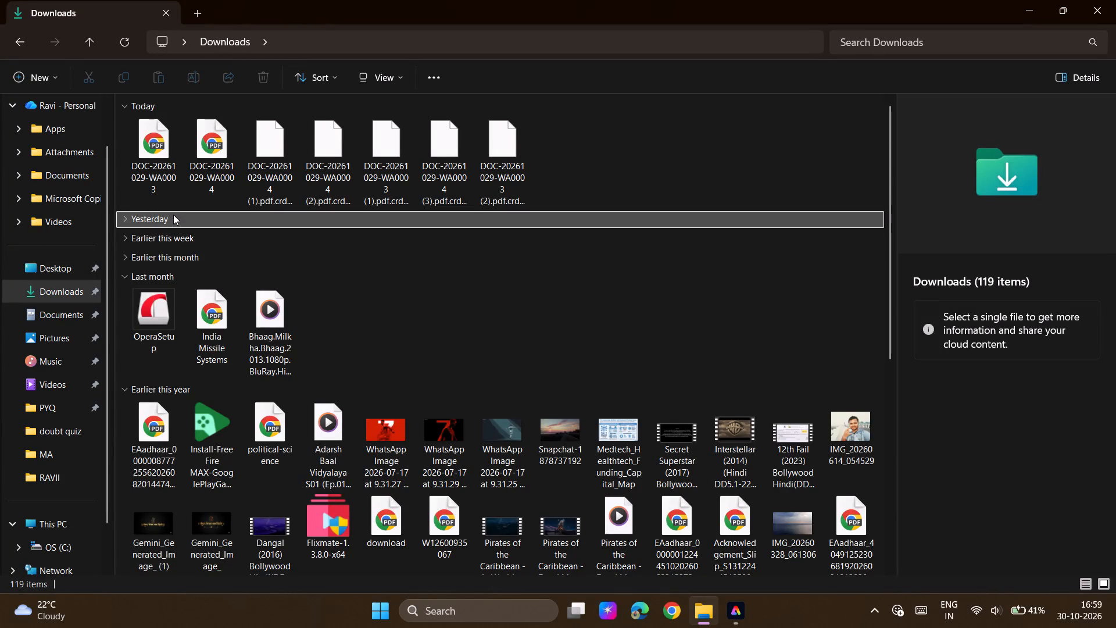
left_click(173, 215)
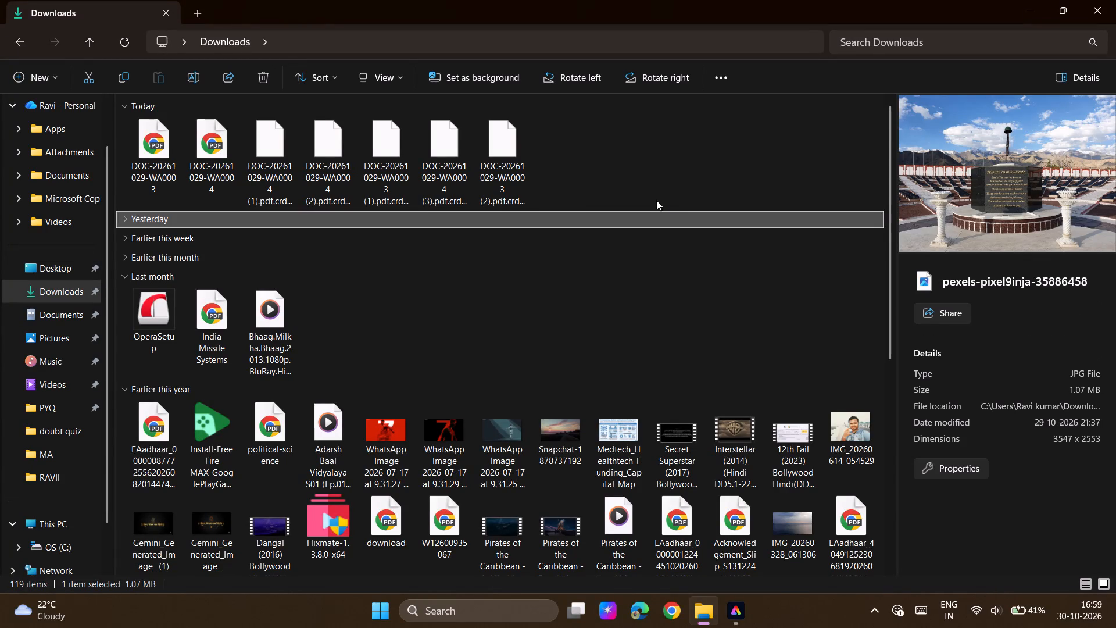